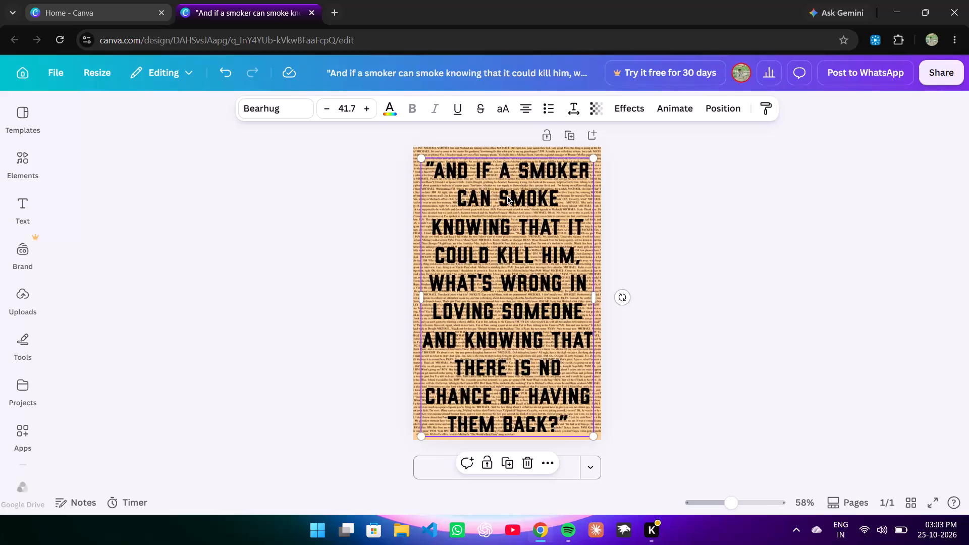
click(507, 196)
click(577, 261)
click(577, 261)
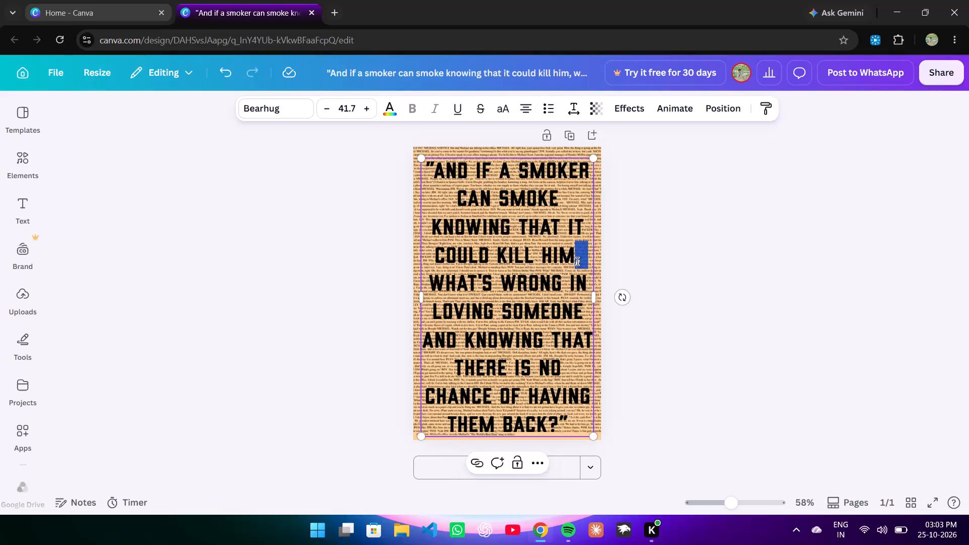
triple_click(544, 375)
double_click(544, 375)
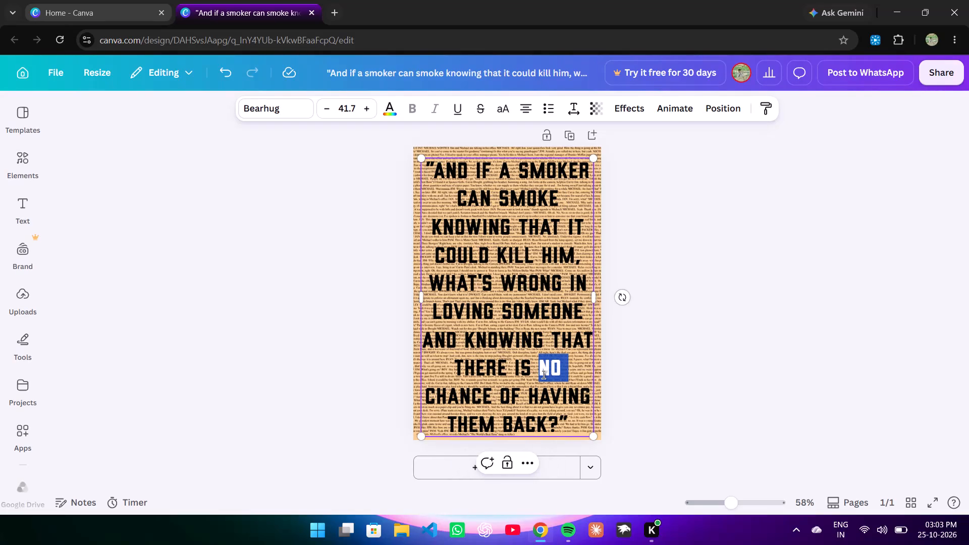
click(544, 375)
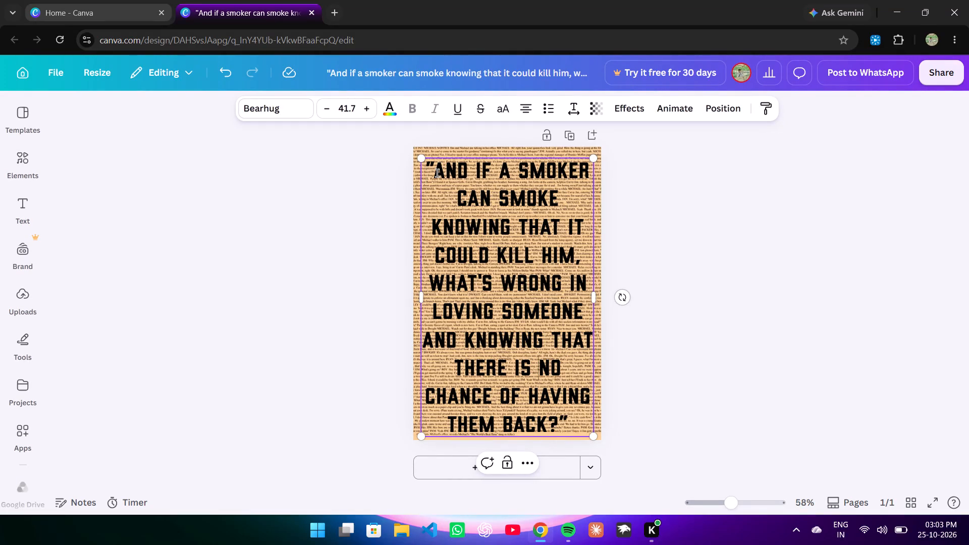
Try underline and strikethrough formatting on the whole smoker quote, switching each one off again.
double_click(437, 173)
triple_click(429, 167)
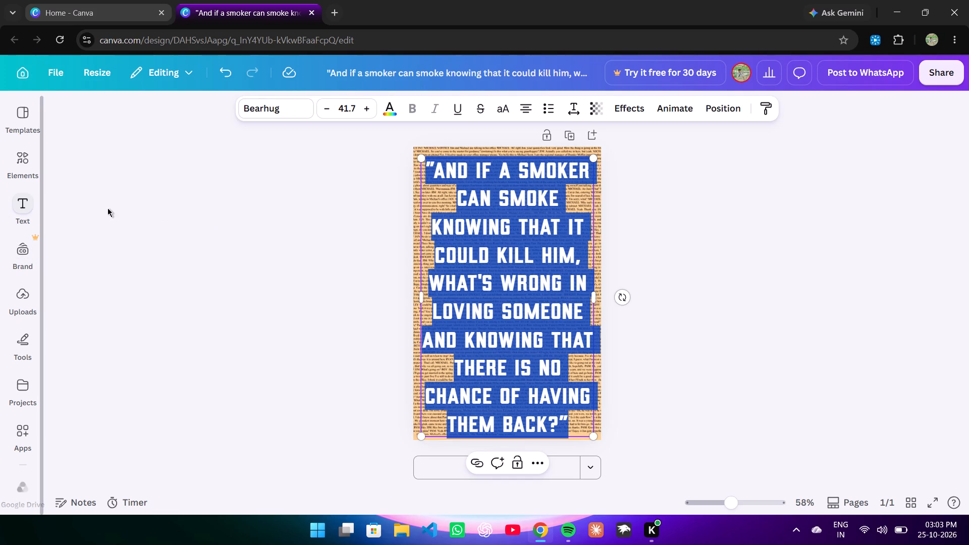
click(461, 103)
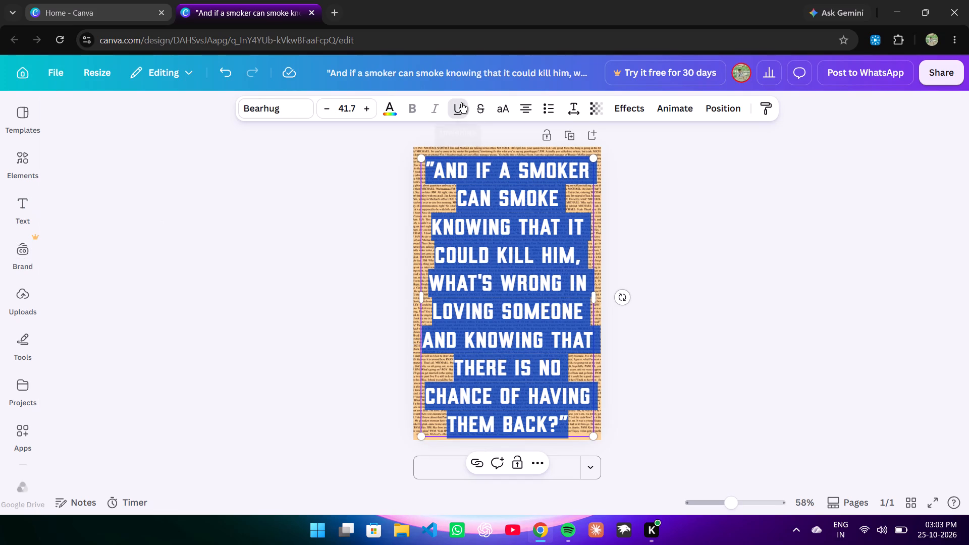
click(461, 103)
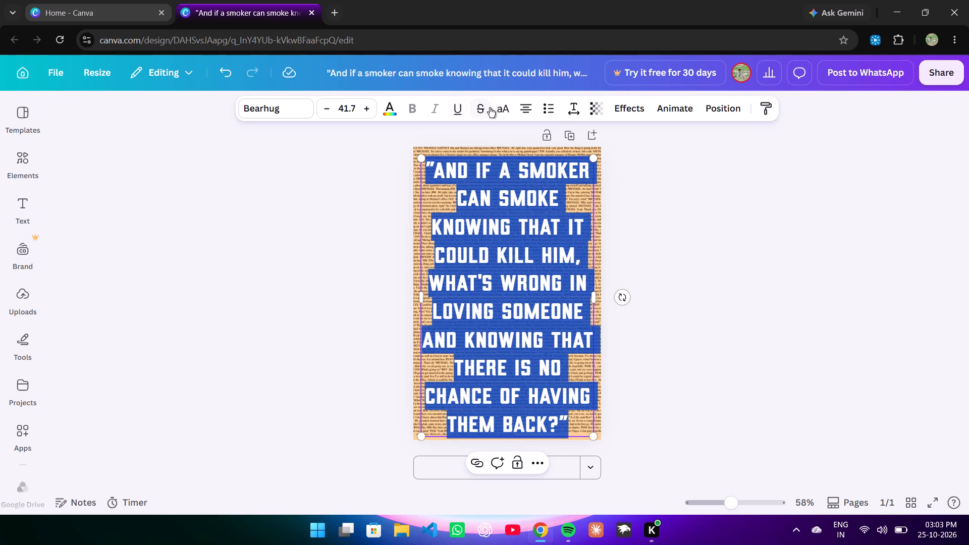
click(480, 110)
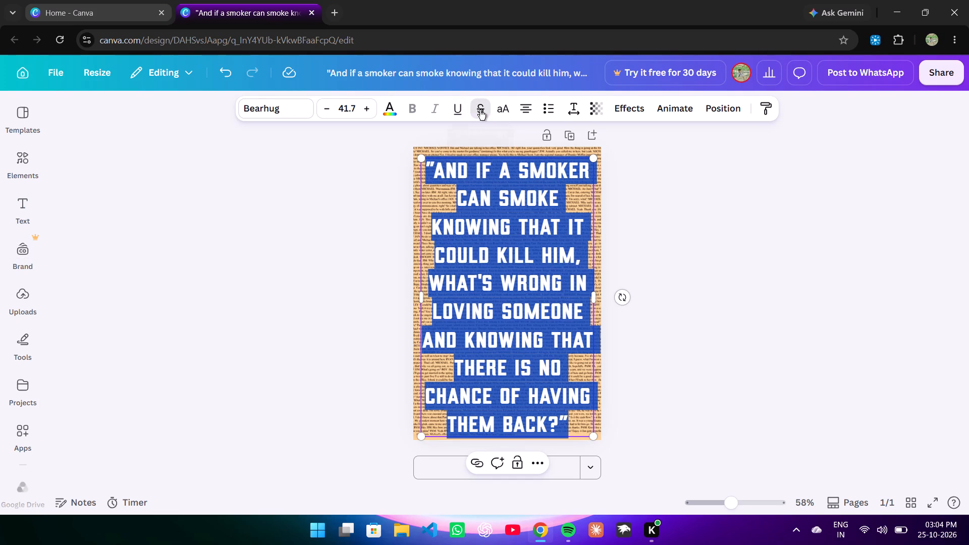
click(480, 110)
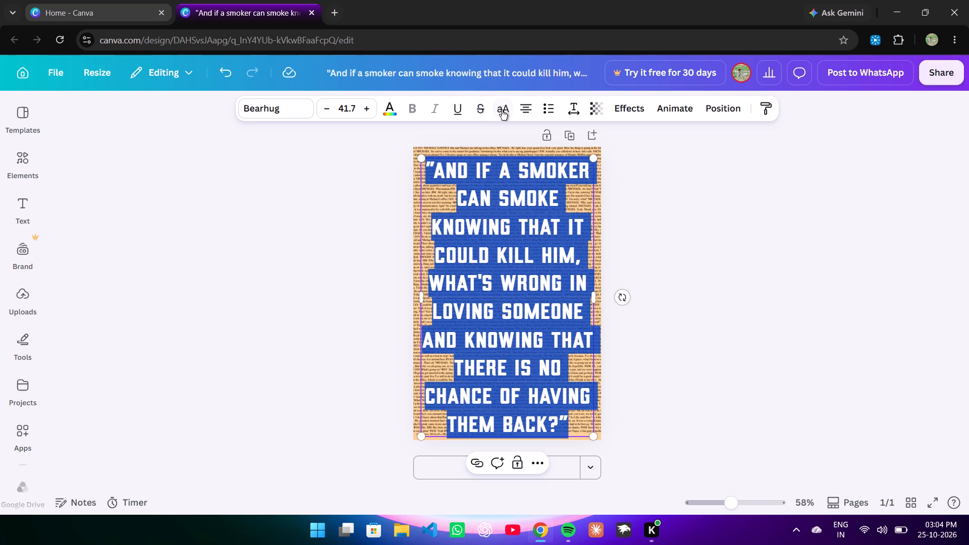
Set the whole smoker quote to uppercase and leave text editing.
click(502, 110)
click(502, 110)
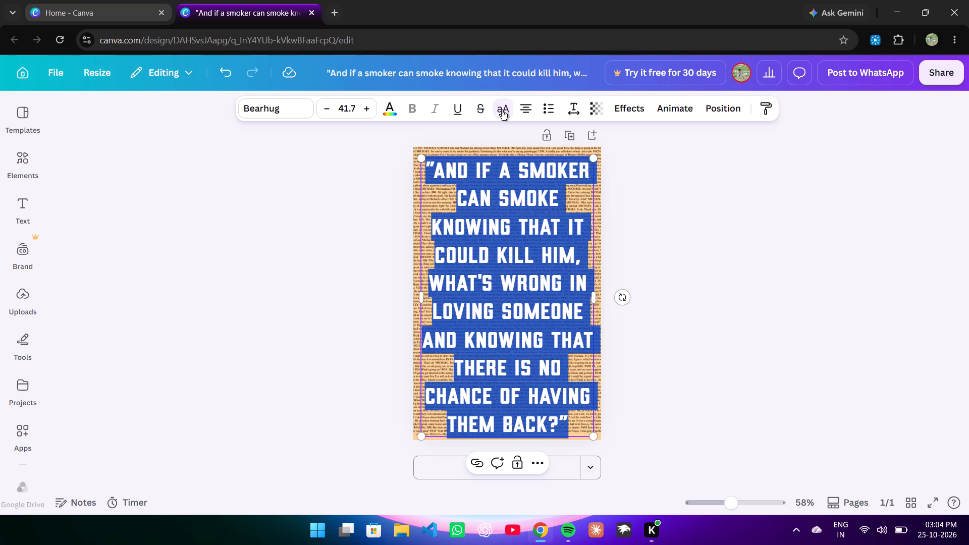
triple_click(502, 110)
click(391, 161)
click(462, 190)
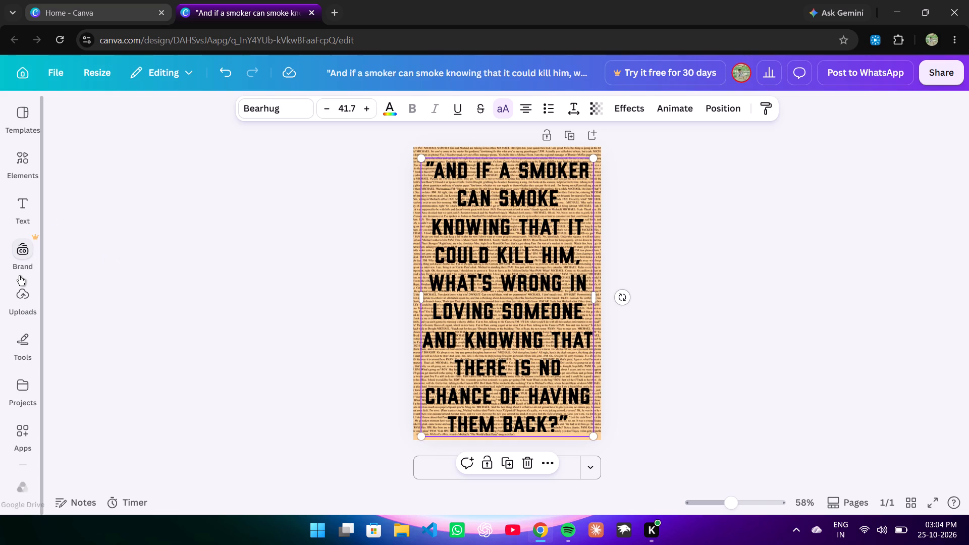
Browse the ready-made font combinations for a text style that could suit the quote.
double_click(21, 220)
scroll(98, 319, down, 2)
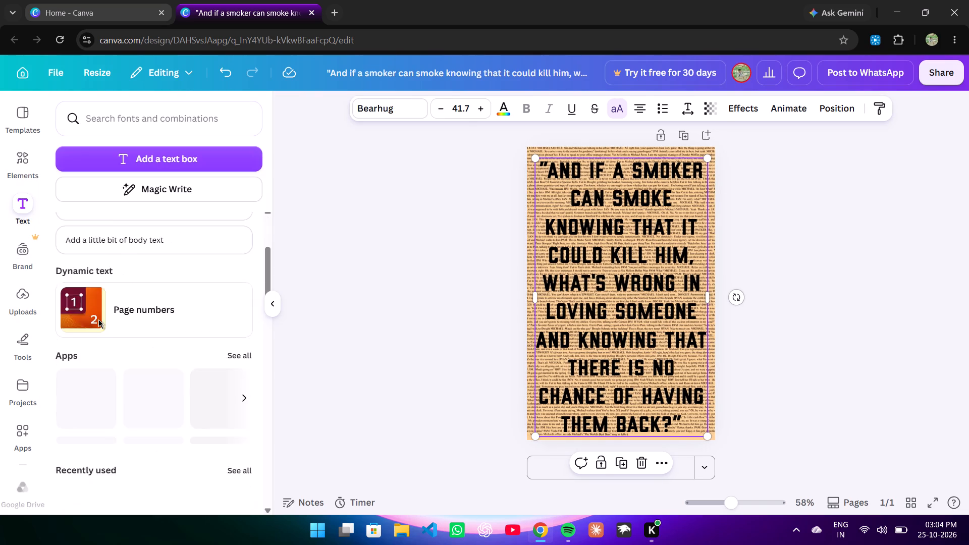
scroll(98, 319, down, 2)
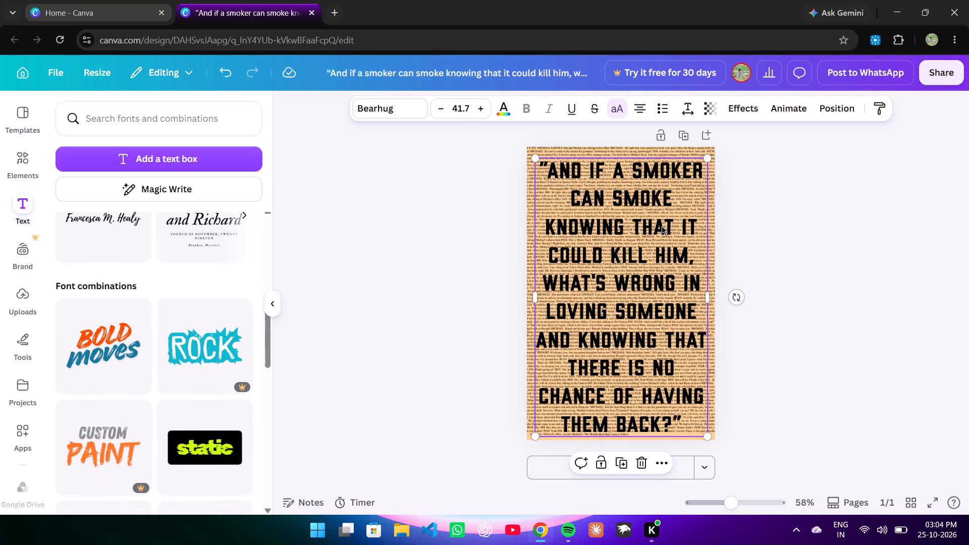
double_click(662, 226)
scroll(133, 277, down, 4)
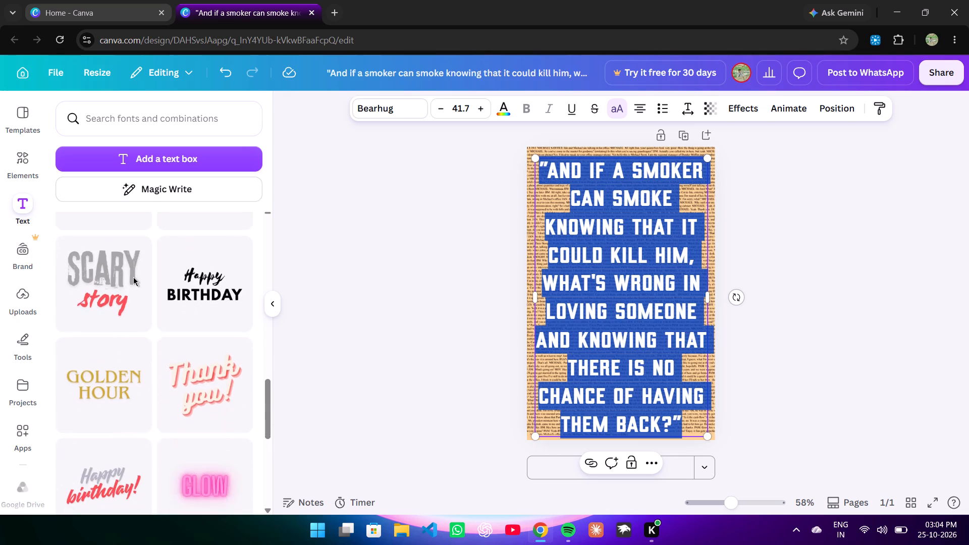
scroll(133, 277, down, 3)
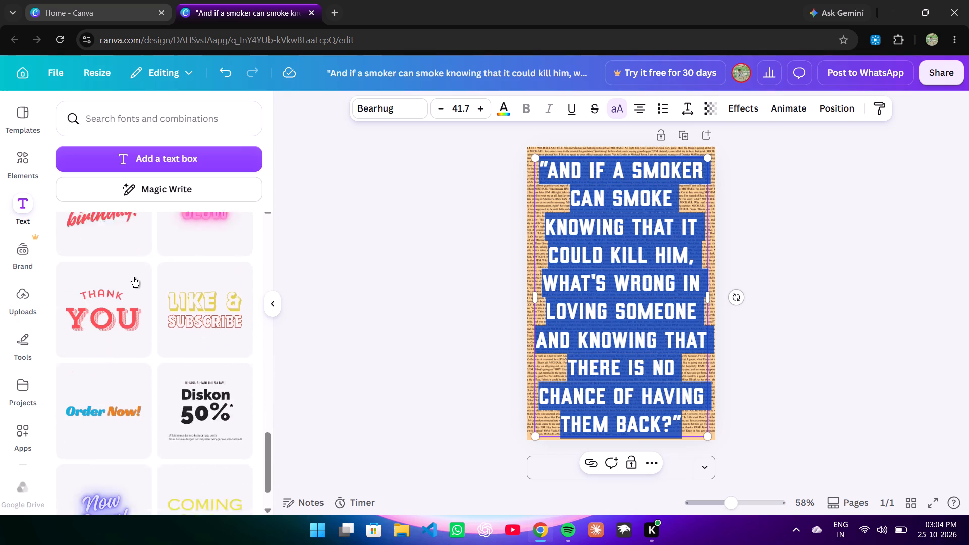
scroll(133, 277, down, 4)
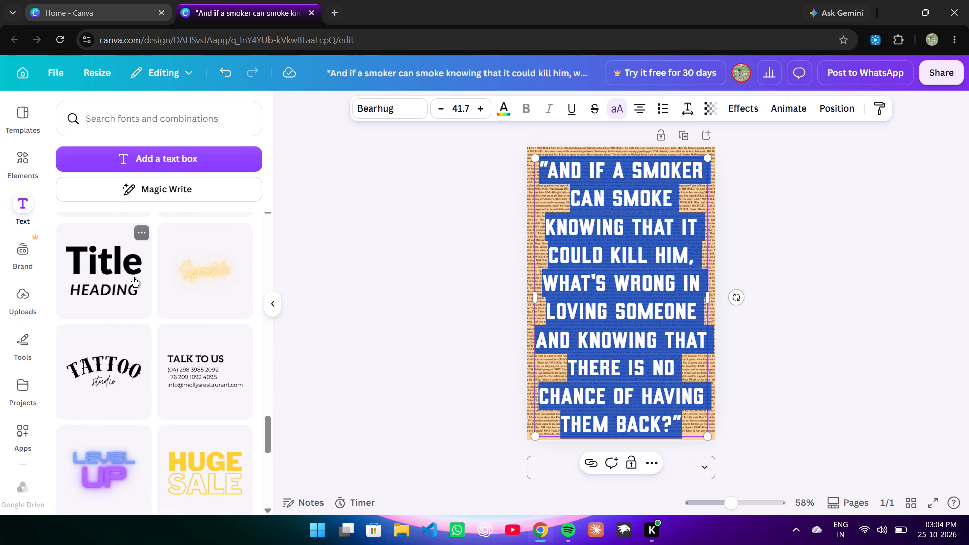
scroll(133, 277, right, 1)
scroll(133, 277, down, 4)
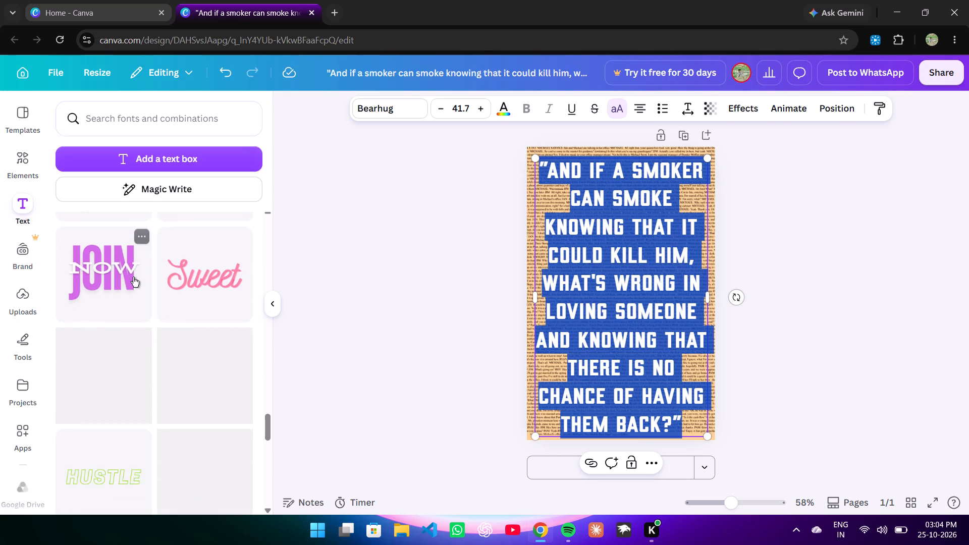
scroll(133, 277, down, 4)
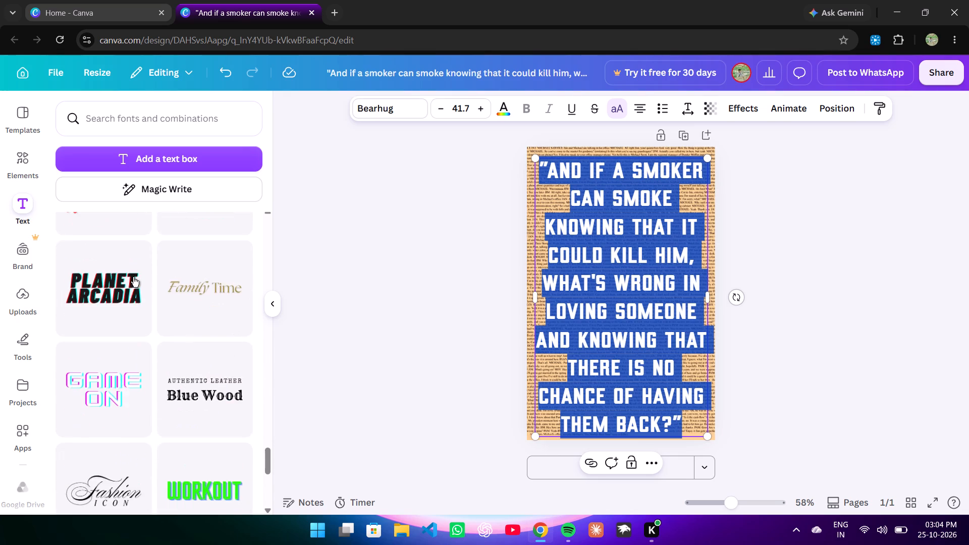
scroll(133, 277, down, 1)
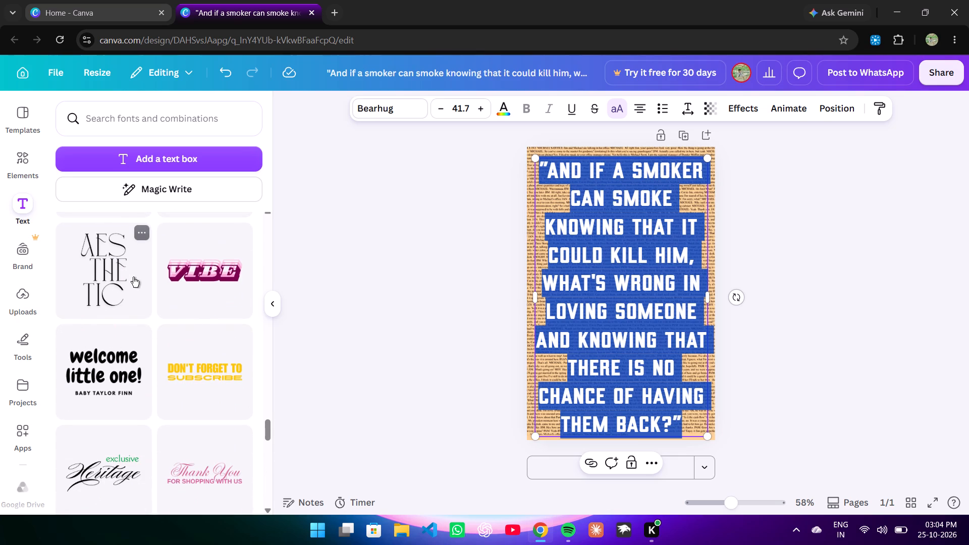
scroll(133, 277, down, 2)
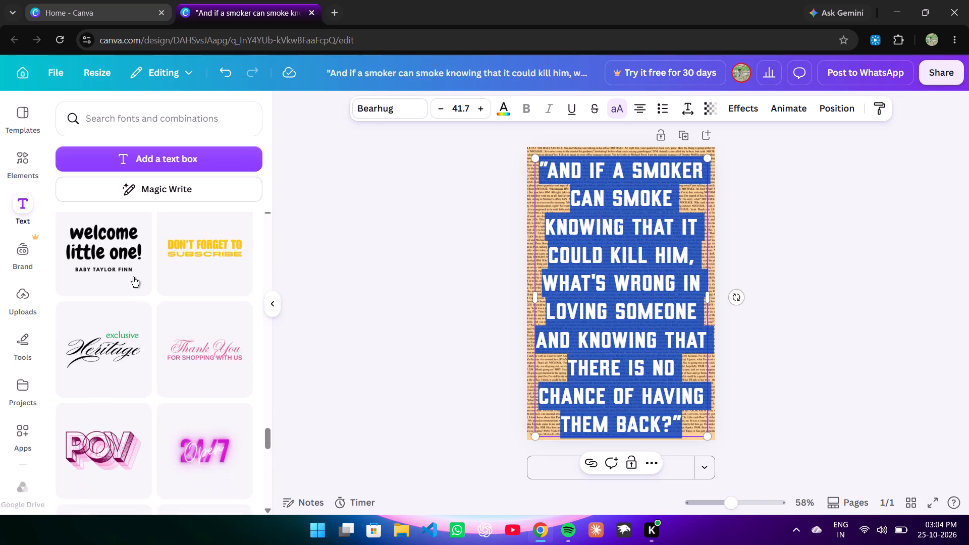
scroll(133, 277, down, 5)
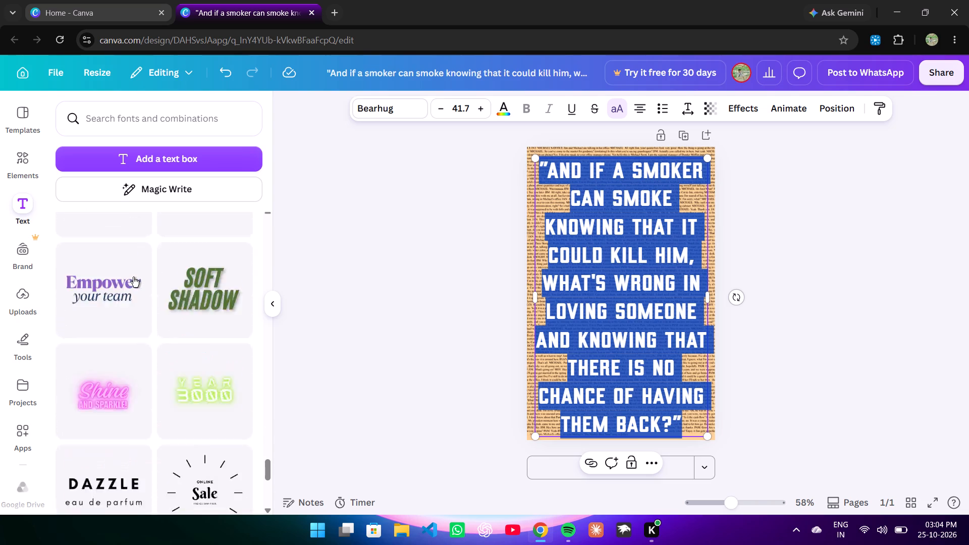
scroll(133, 277, down, 1)
scroll(133, 277, up, 1)
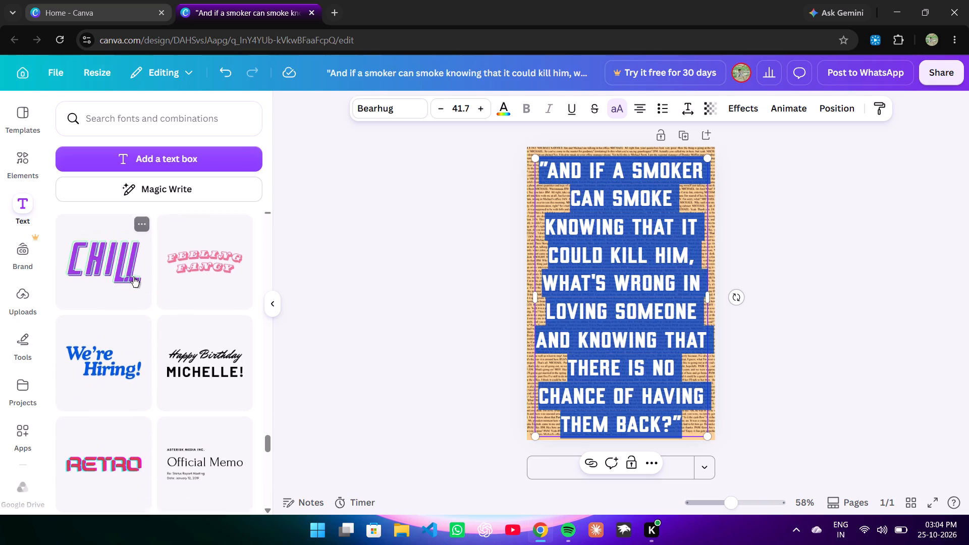
scroll(133, 277, up, 11)
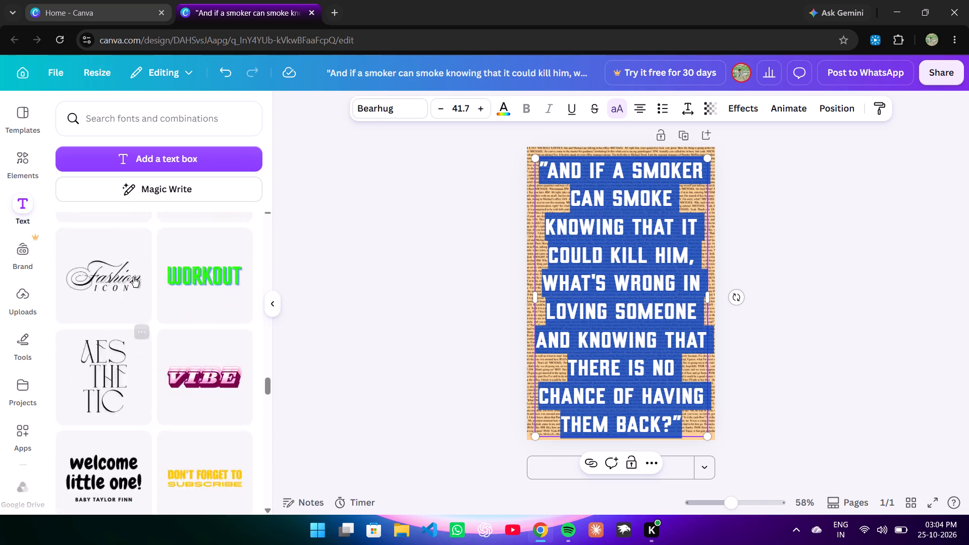
scroll(133, 277, up, 5)
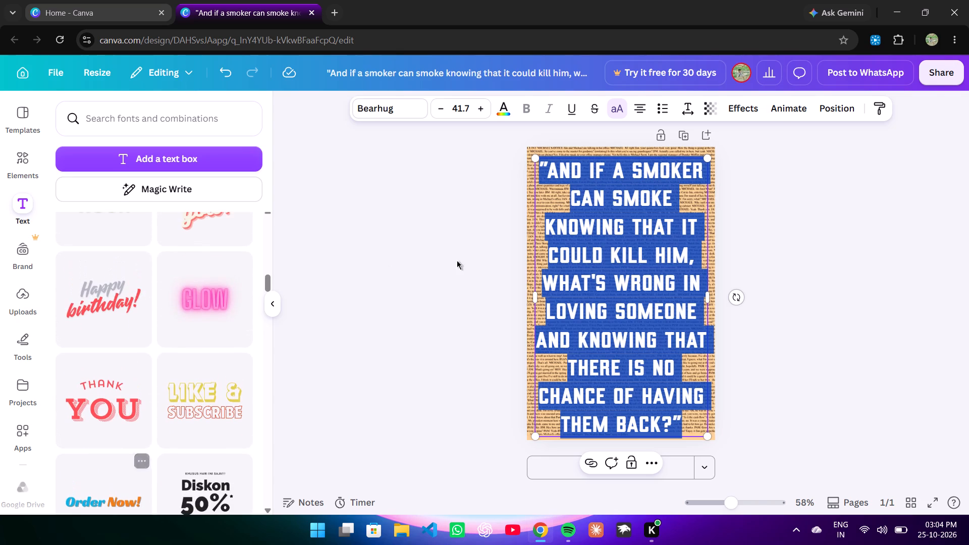
Examine the text effects, the position settings and the text animations available for the quote.
click(748, 100)
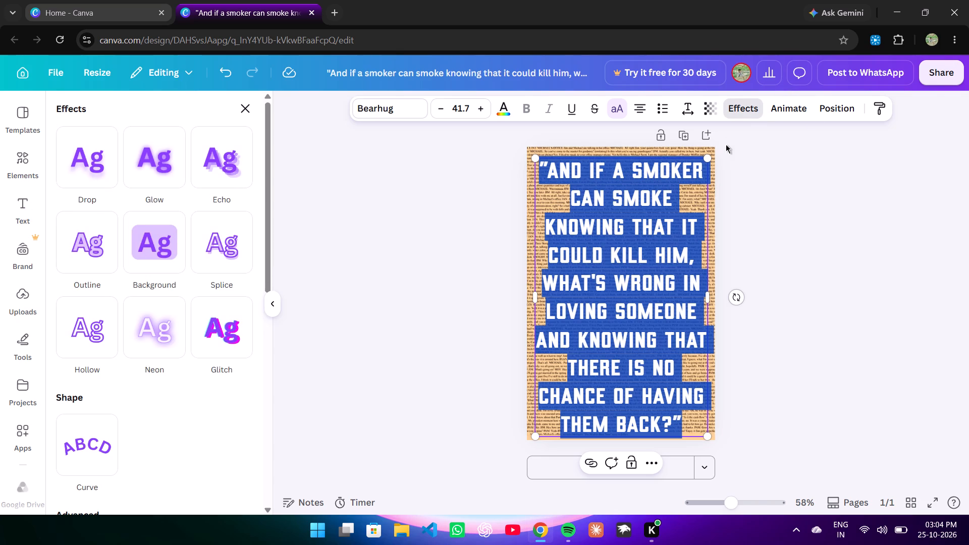
click(842, 103)
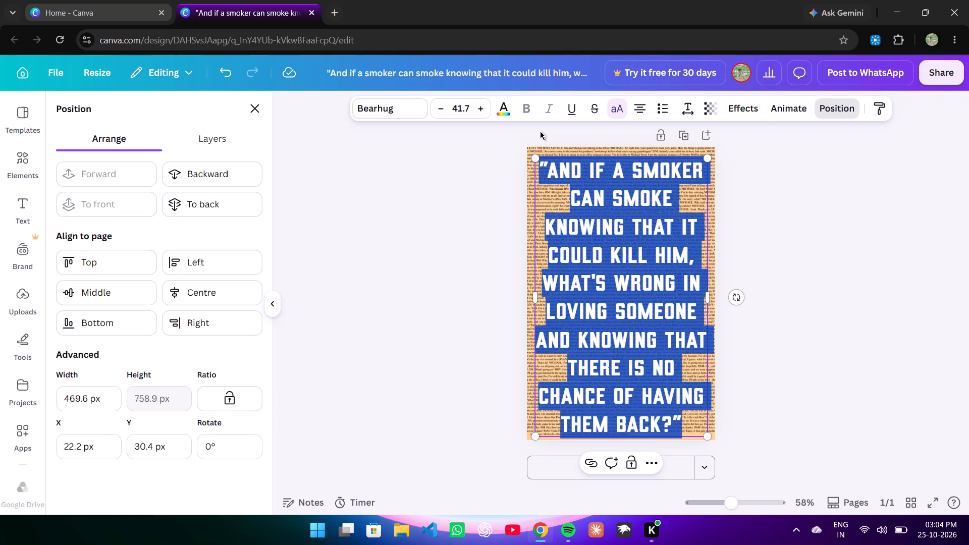
click(788, 103)
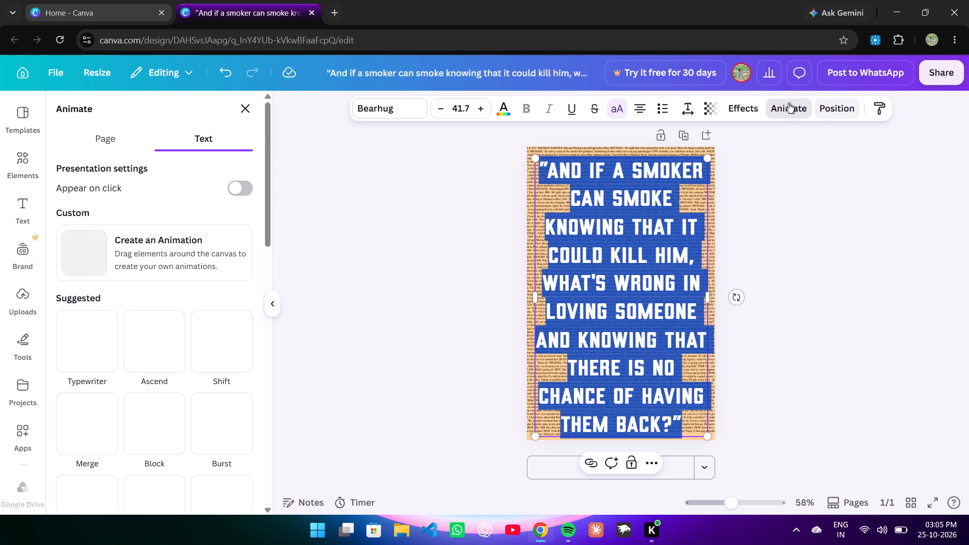
scroll(184, 271, down, 2)
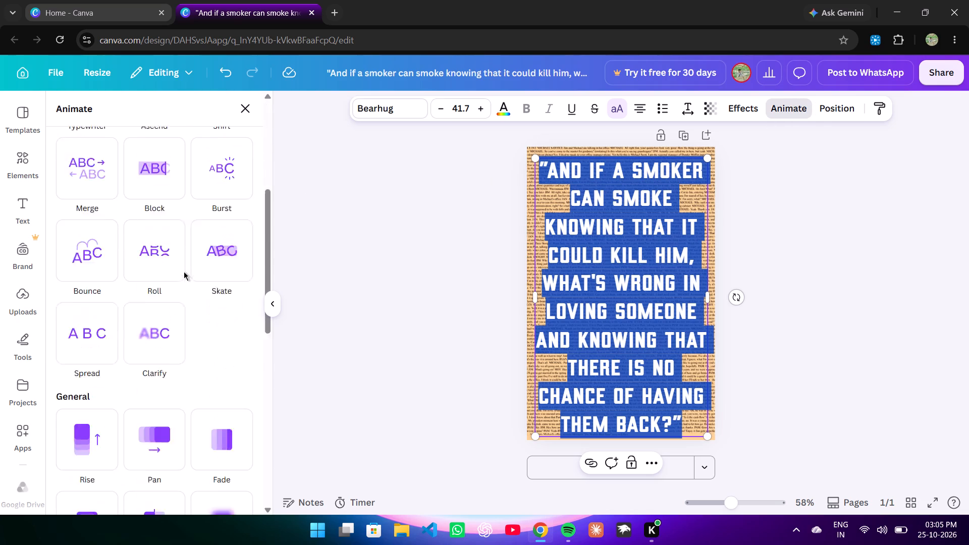
scroll(184, 271, down, 3)
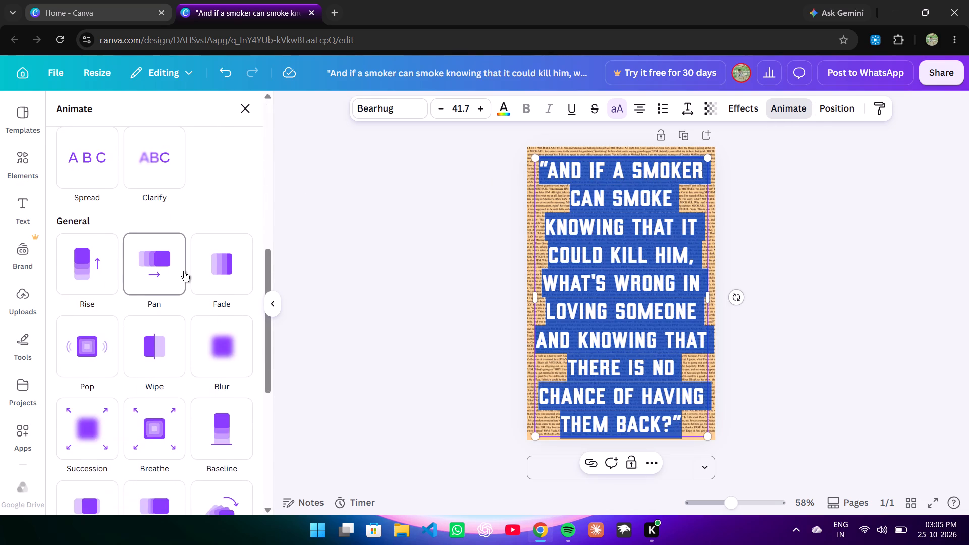
scroll(184, 271, up, 3)
click(402, 238)
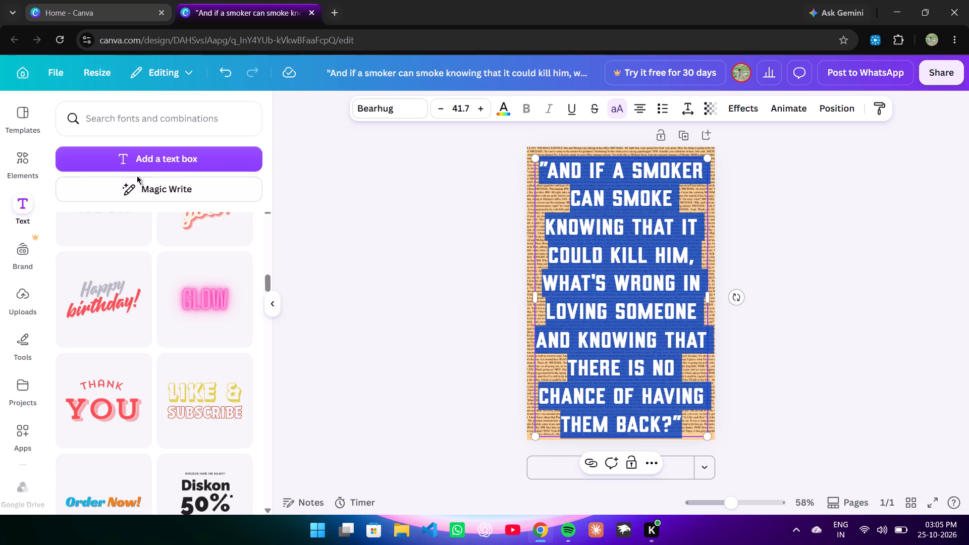
Add a new text box with the default paragraph text over the quote.
click(177, 170)
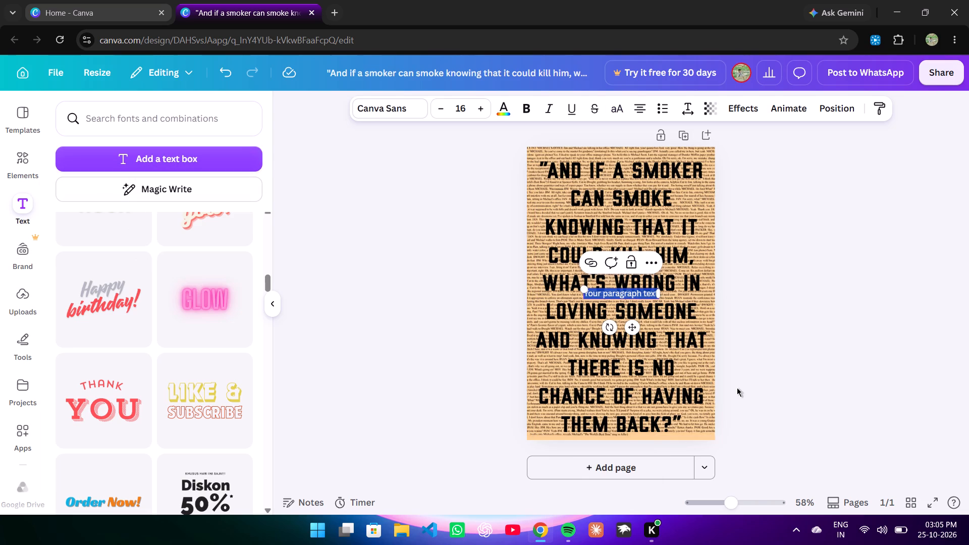
scroll(737, 388, right, 1)
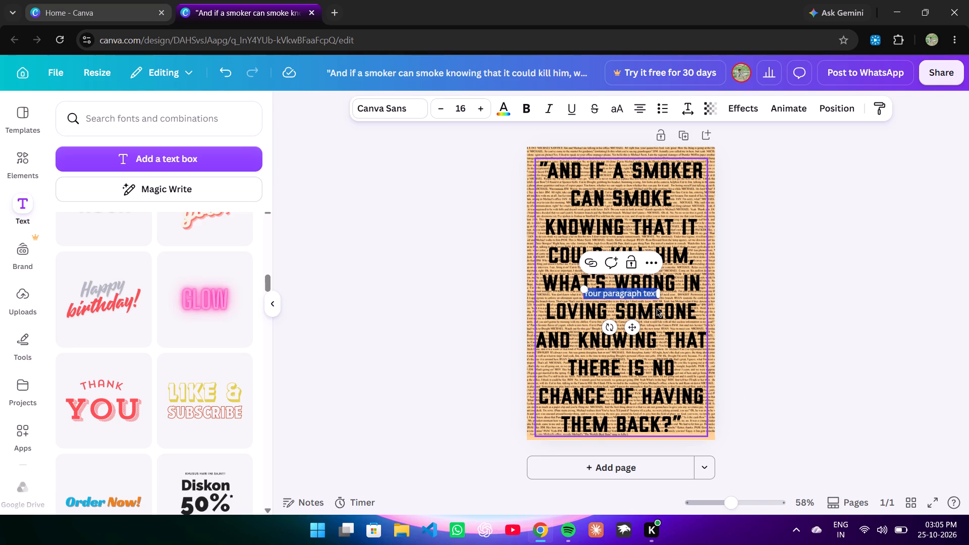
Enlarge the new paragraph text box to about 452 wide by 55 high, font size about 35.7.
click(626, 290)
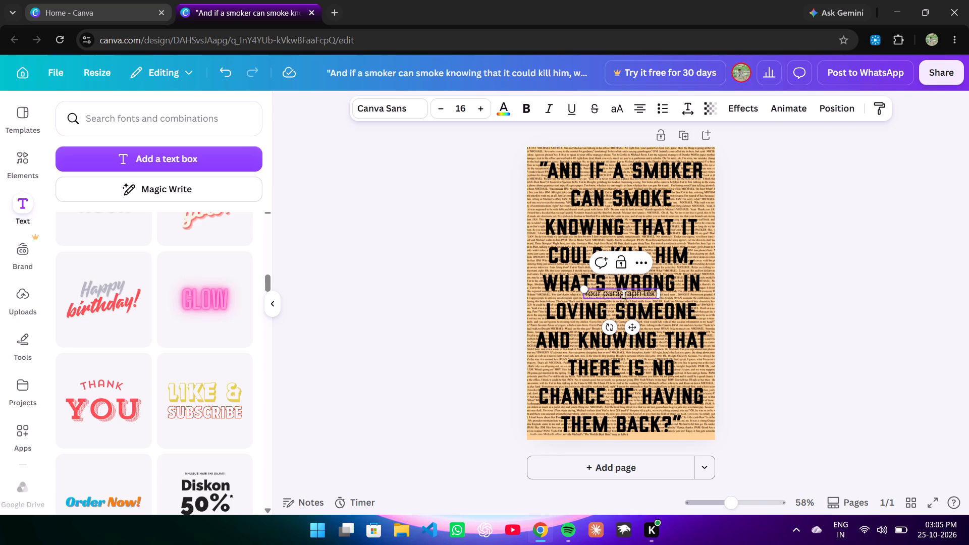
click(624, 295)
click(582, 290)
drag(582, 290, 496, 228)
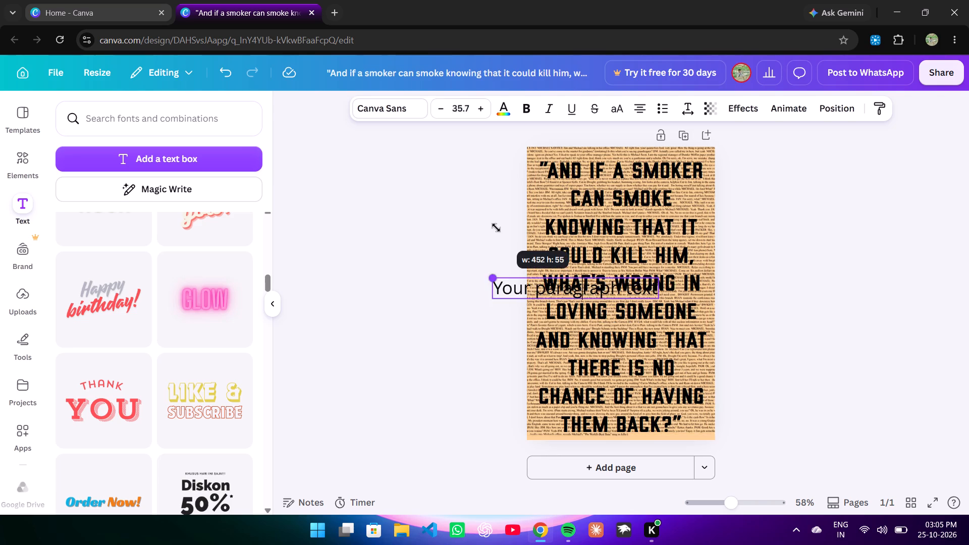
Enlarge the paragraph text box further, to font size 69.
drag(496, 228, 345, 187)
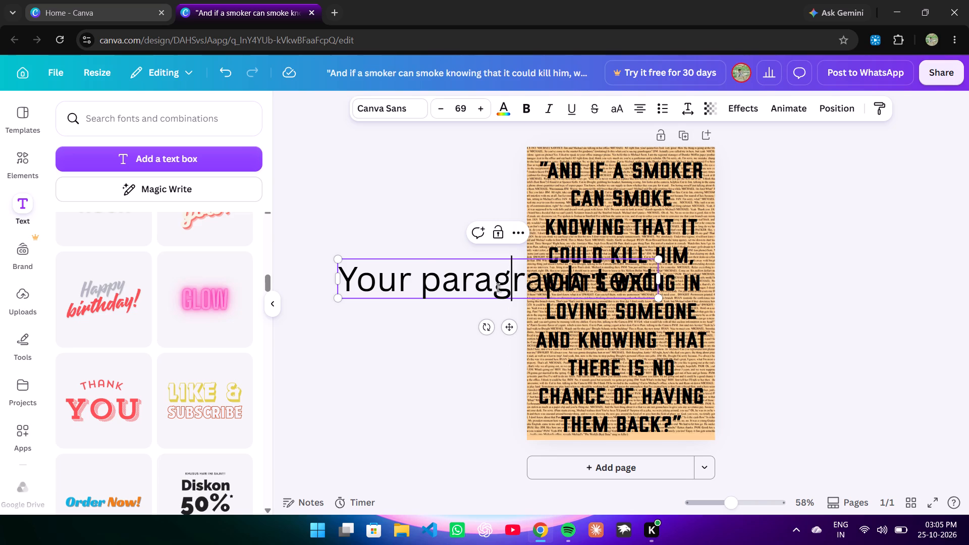
Remove the paragraph text box from the poster by erasing all of its placeholder text and deselecting it.
key(BackSpace)
key(BackSpace)
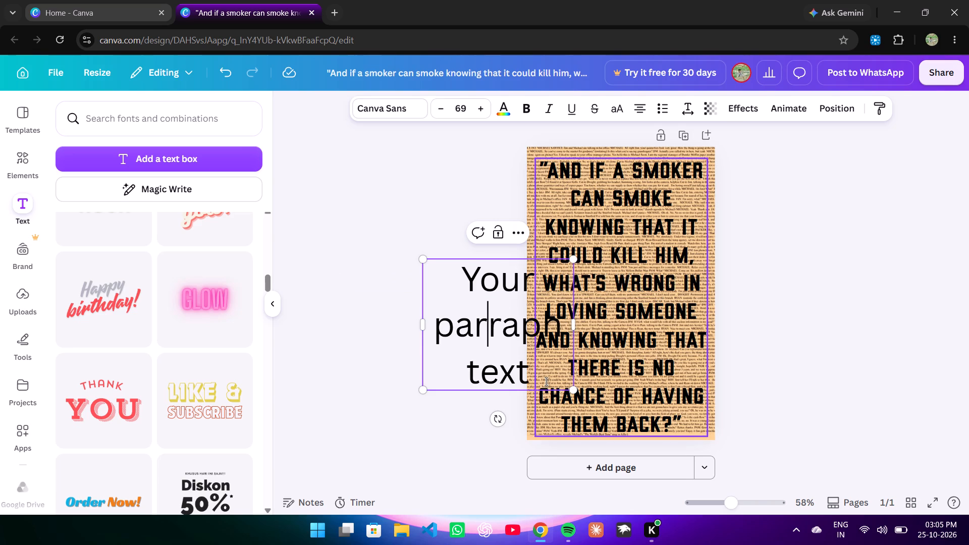
right_click(512, 364)
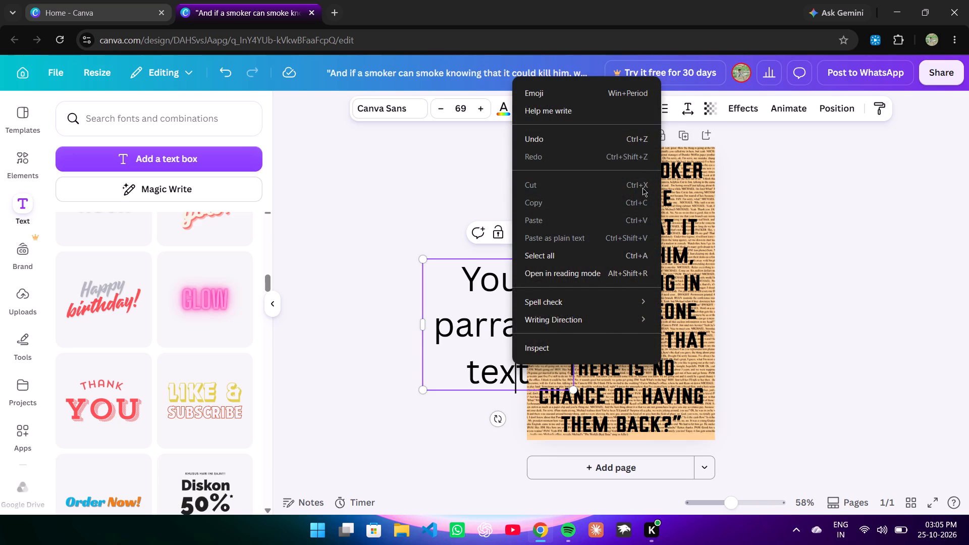
click(945, 300)
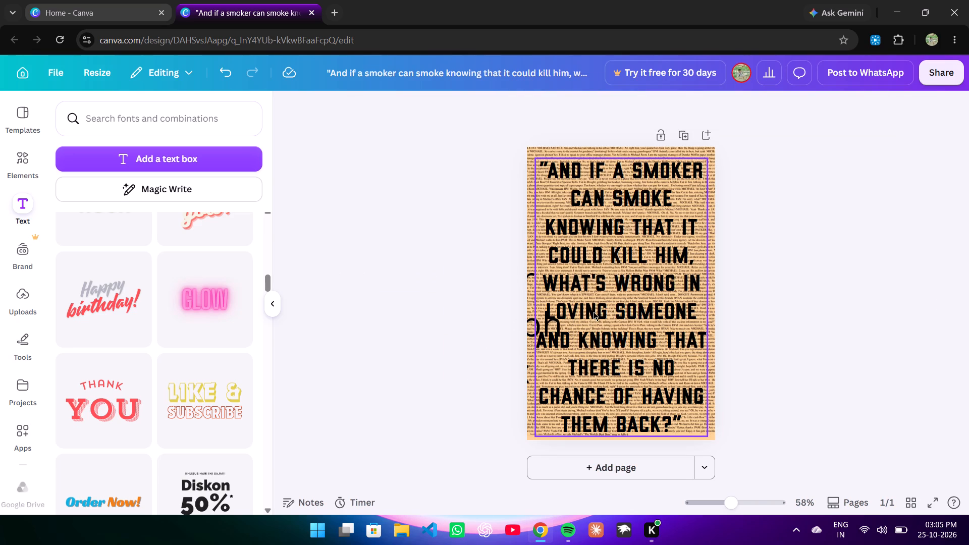
click(539, 321)
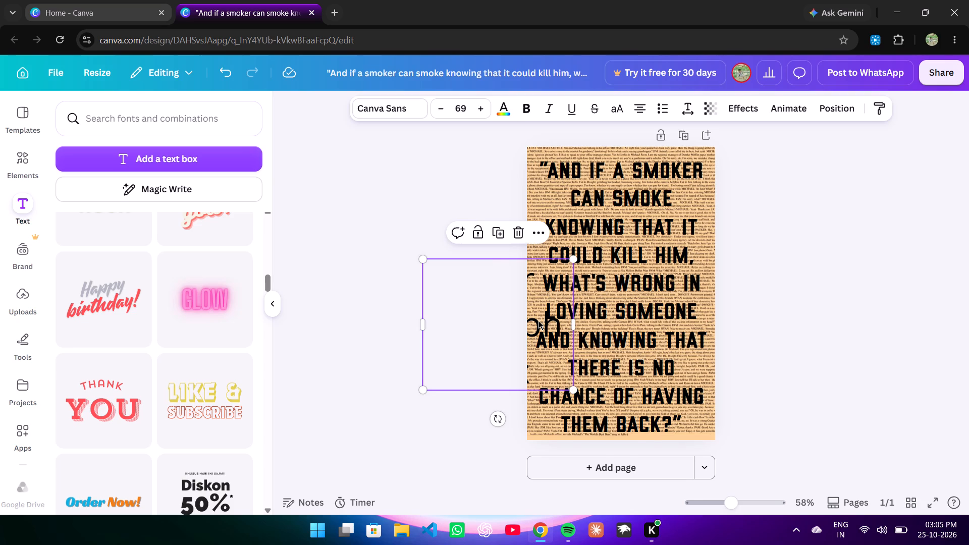
right_click(539, 321)
click(539, 321)
drag(519, 319, 540, 325)
double_click(540, 325)
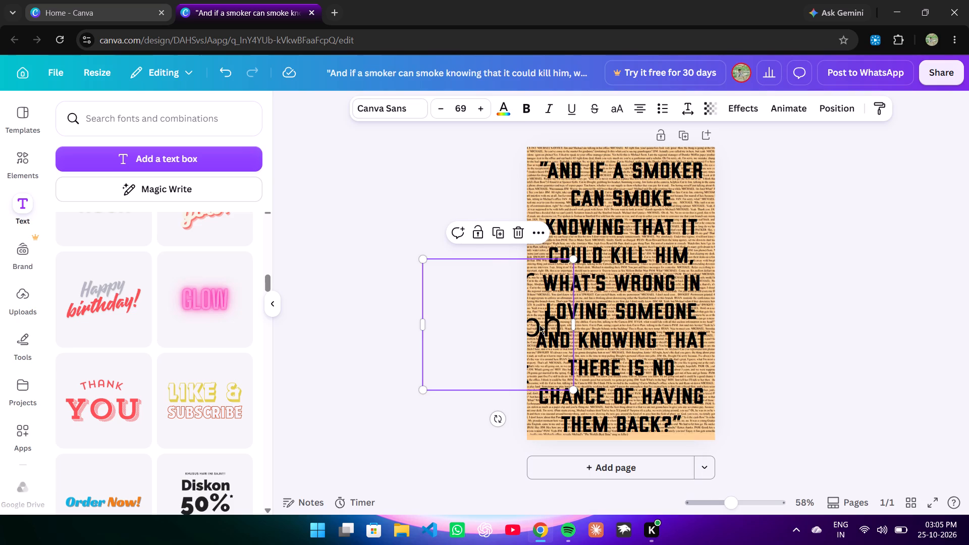
click(533, 394)
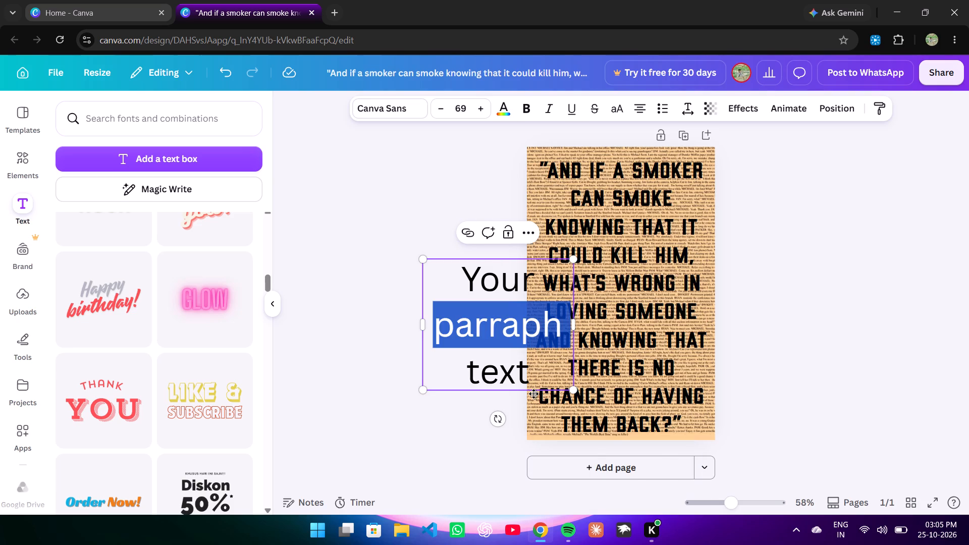
click(546, 328)
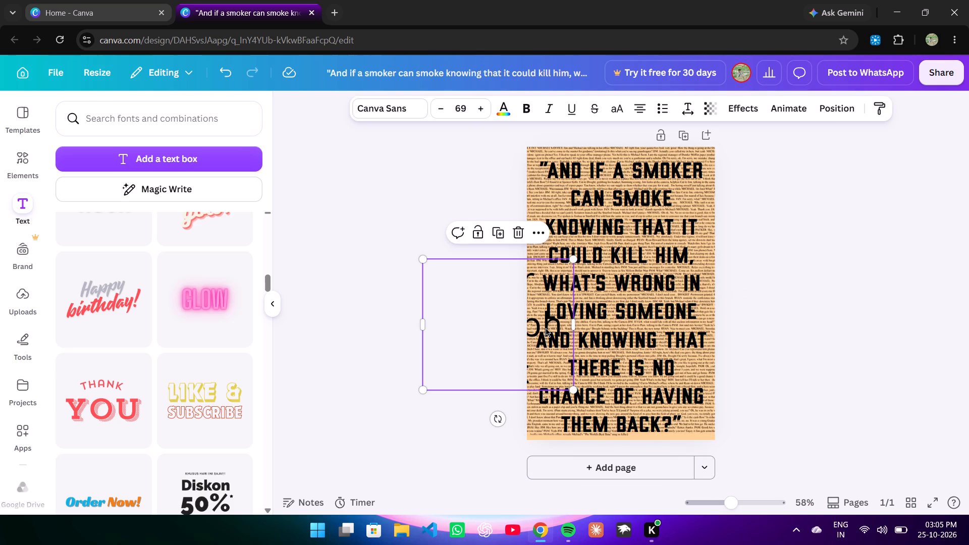
double_click(539, 314)
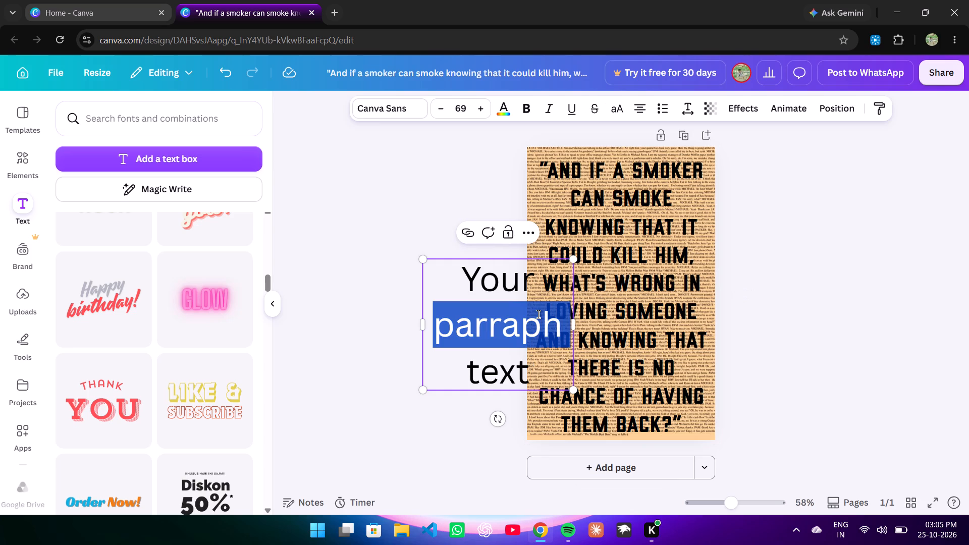
click(521, 372)
click(526, 370)
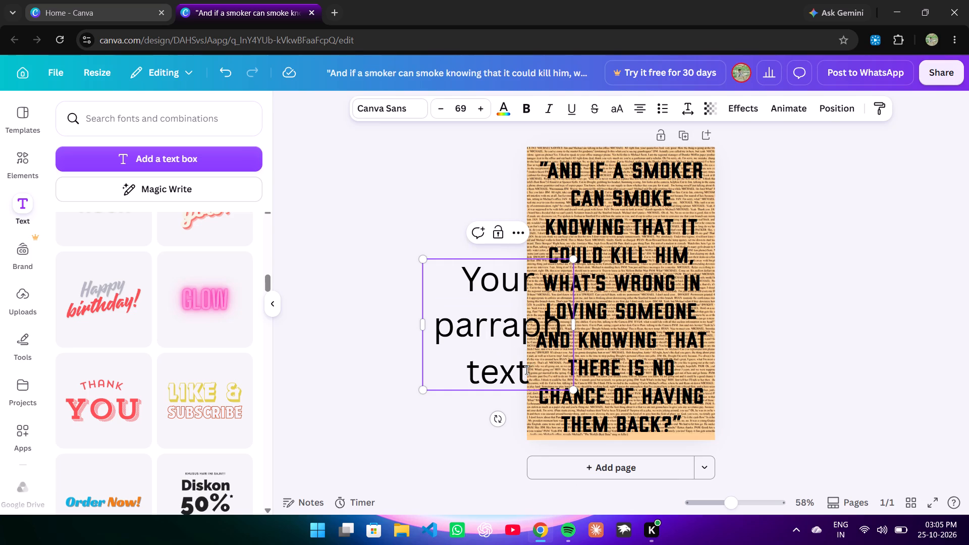
key(BackSpace)
key(BackSpace)
key(BackSpace)
key(BackSpace)
key(BackSpace)
key(BackSpace)
key(BackSpace)
key(BackSpace)
key(BackSpace)
key(BackSpace)
key(BackSpace)
key(BackSpace)
key(BackSpace)
key(BackSpace)
key(BackSpace)
key(BackSpace)
key(BackSpace)
key(BackSpace)
key(BackSpace)
key(BackSpace)
key(BackSpace)
key(BackSpace)
key(BackSpace)
key(BackSpace)
key(BackSpace)
key(BackSpace)
key(BackSpace)
key(BackSpace)
key(BackSpace)
key(BackSpace)
key(BackSpace)
key(BackSpace)
key(BackSpace)
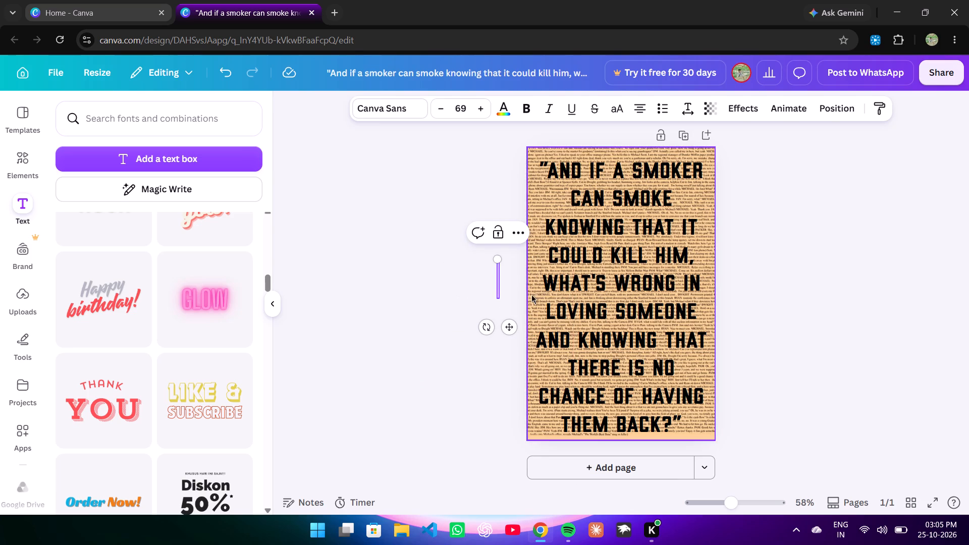
click(514, 233)
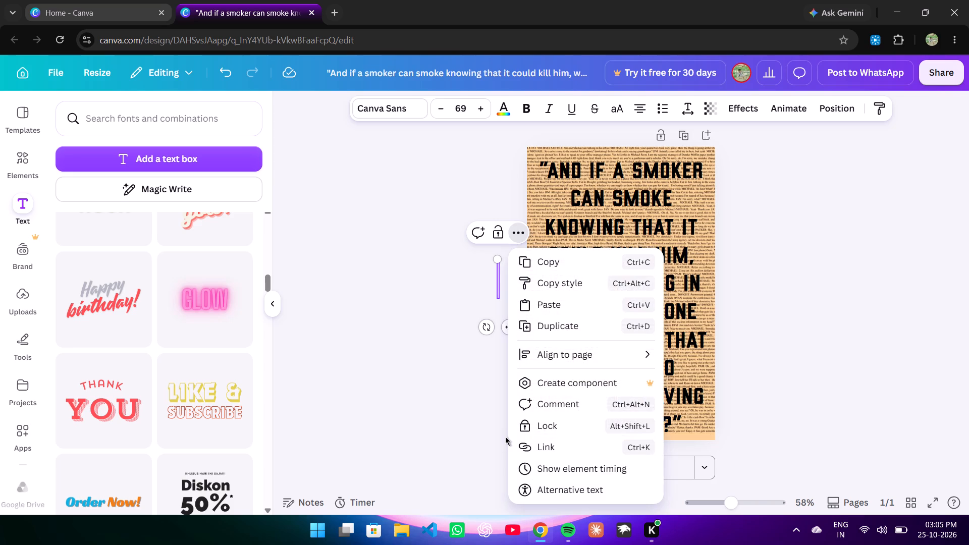
click(356, 410)
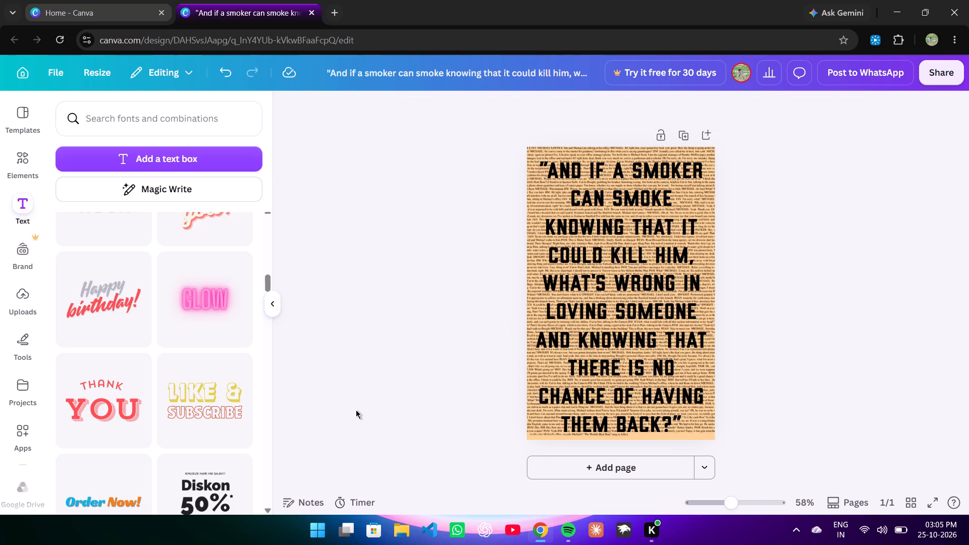
click(500, 285)
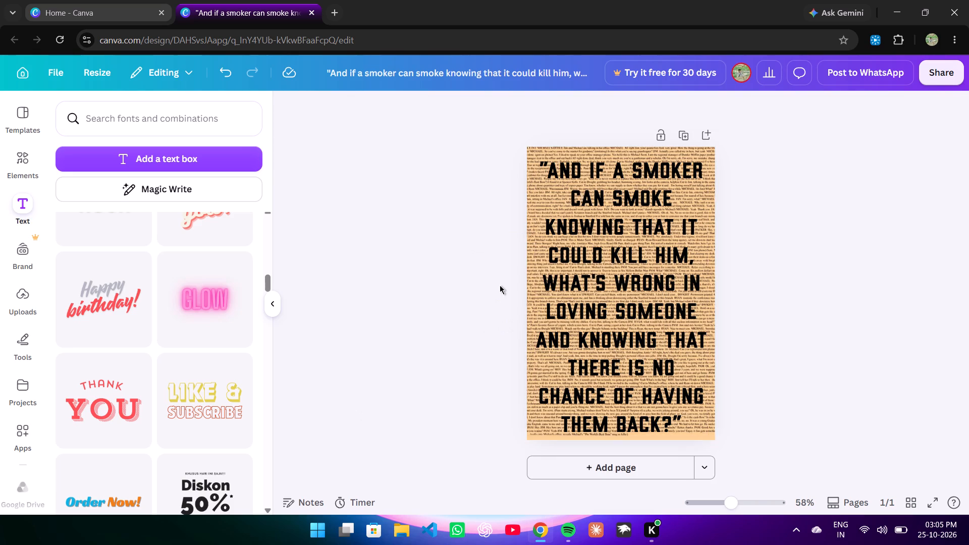
click(503, 289)
triple_click(484, 293)
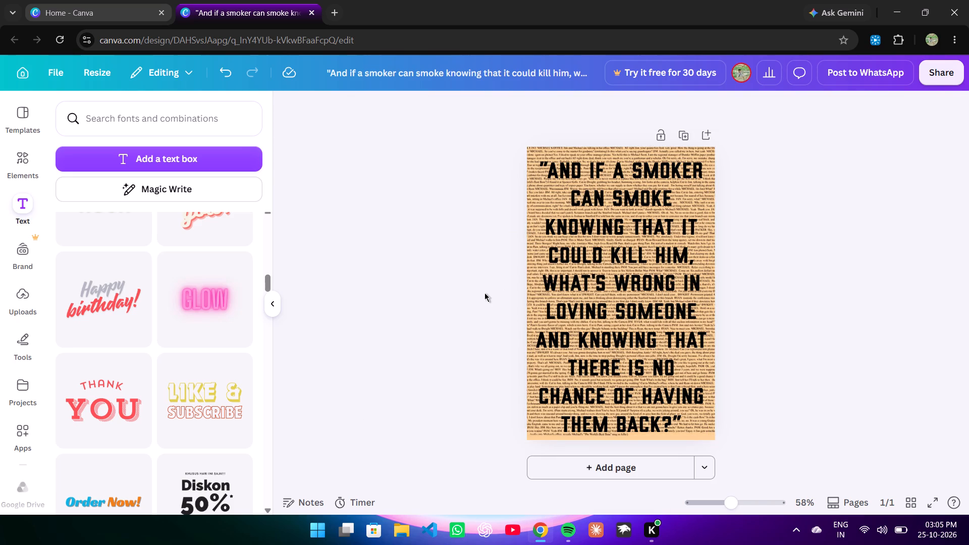
click(484, 293)
Select the quote text and browse further through the ready-made font combinations for a suitable style.
click(686, 202)
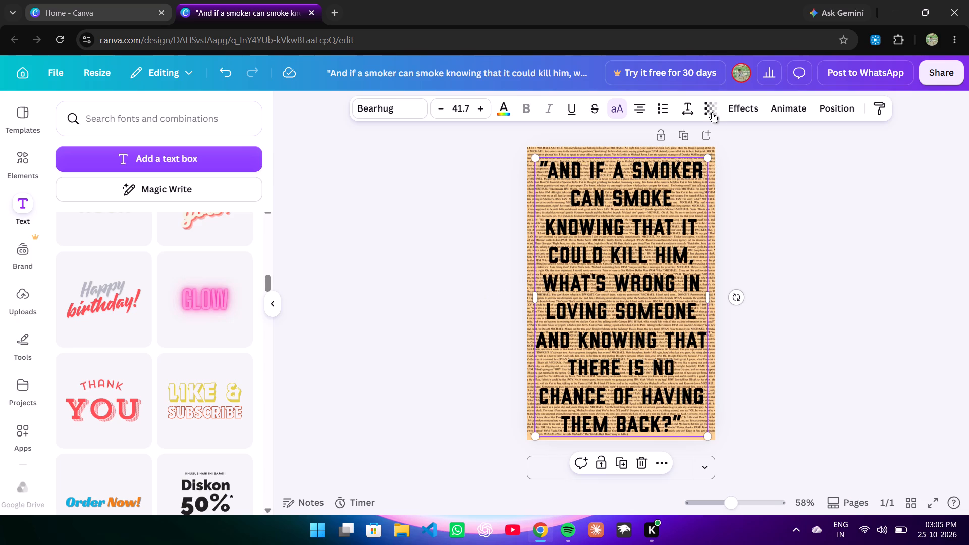
scroll(116, 287, down, 1)
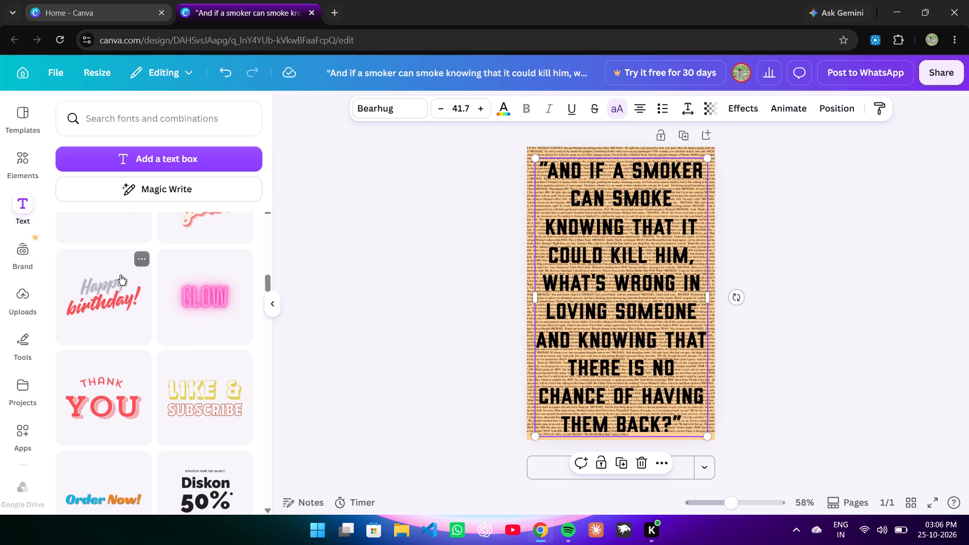
scroll(120, 275, down, 6)
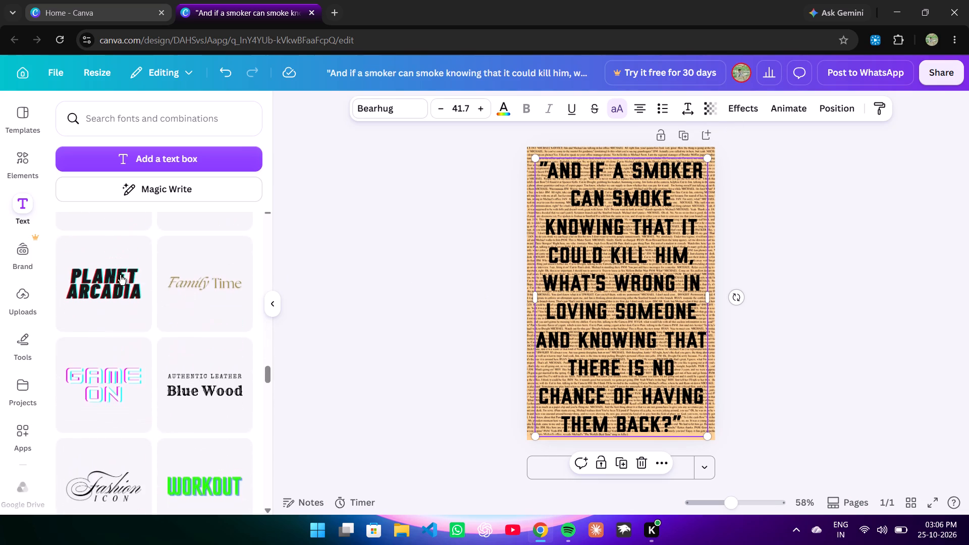
scroll(120, 275, down, 5)
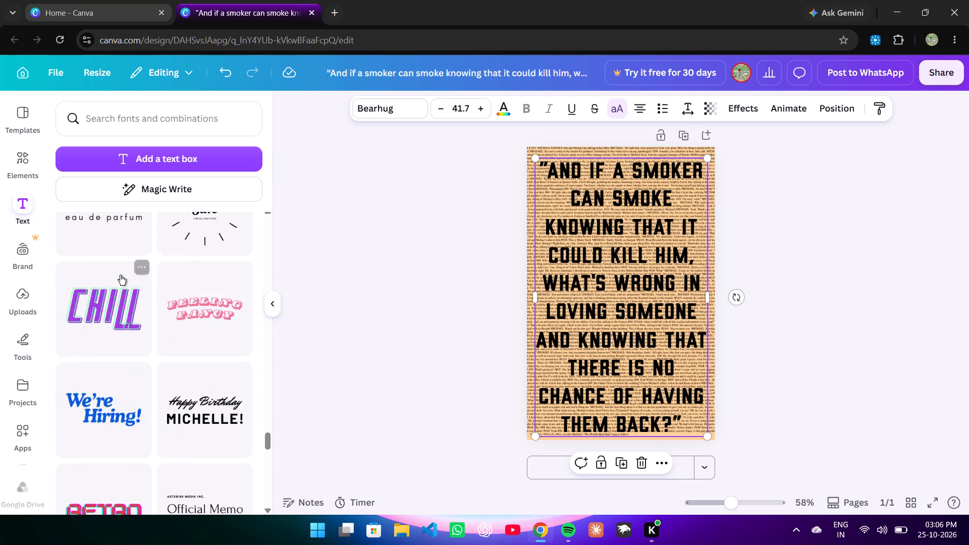
scroll(120, 275, down, 1)
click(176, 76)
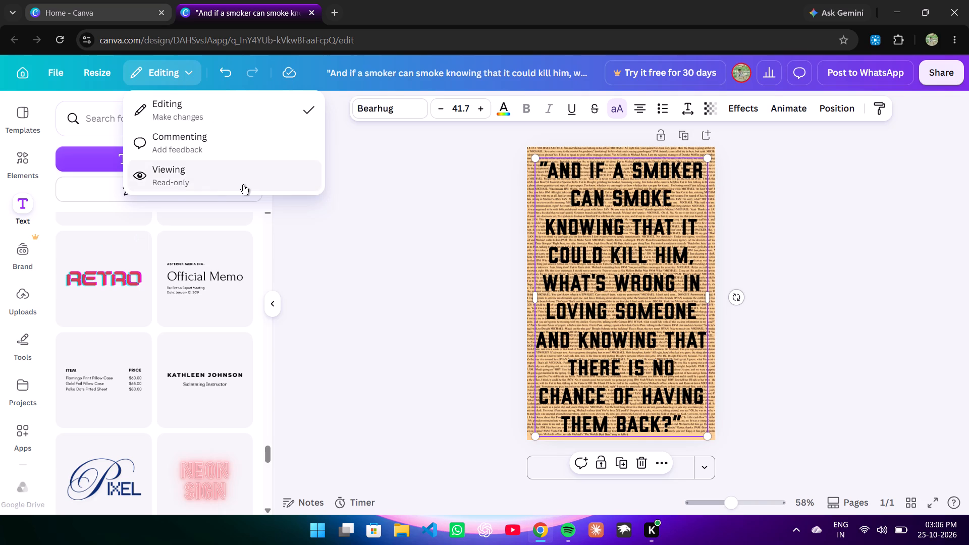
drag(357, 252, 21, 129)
Browse the recommended graphic elements for shapes or frames that could suit the poster, then deselect the quote and close the element library.
click(22, 144)
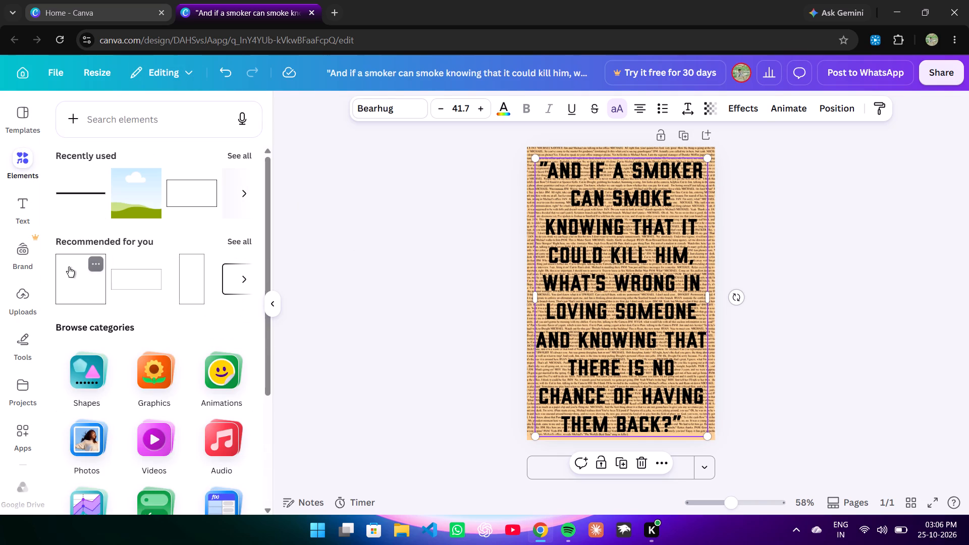
scroll(158, 317, left, 1)
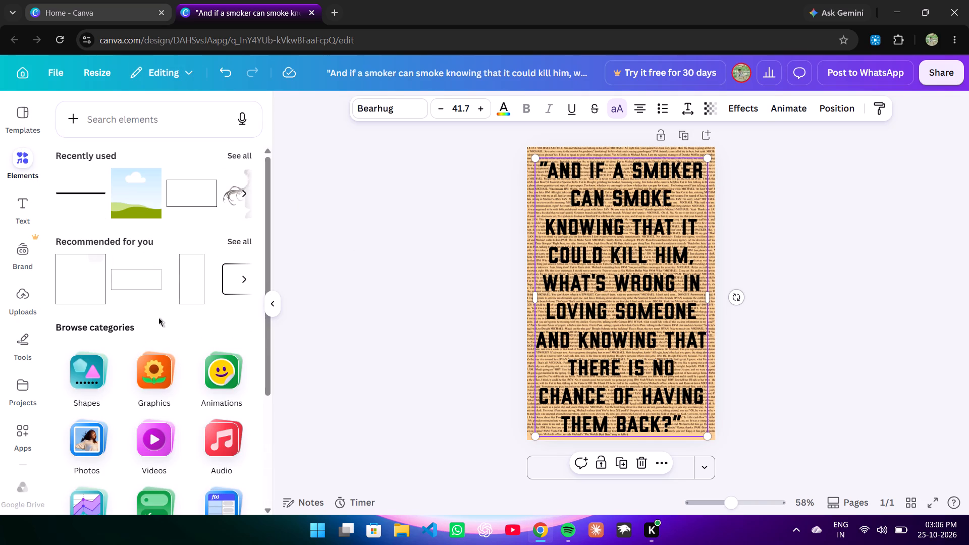
scroll(164, 265, left, 7)
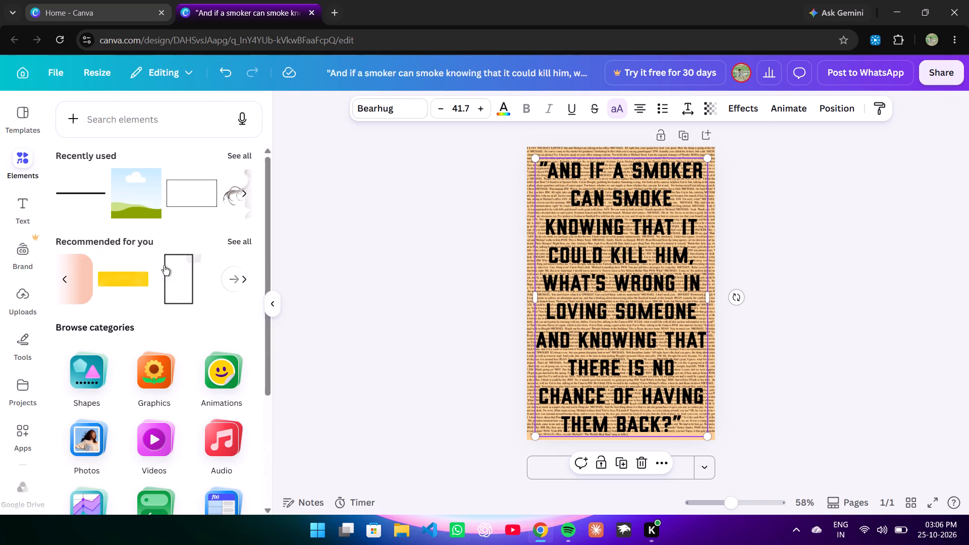
scroll(164, 265, left, 2)
click(241, 238)
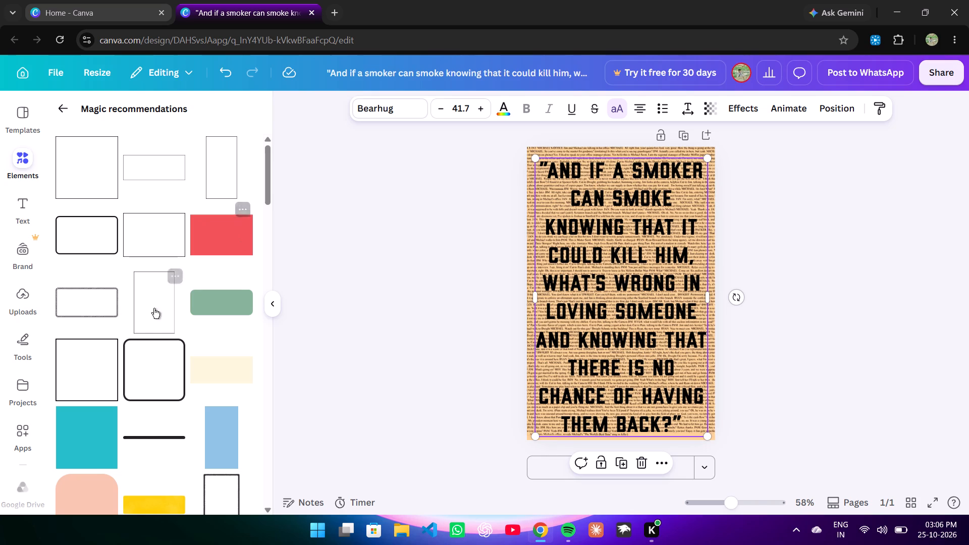
scroll(154, 308, down, 5)
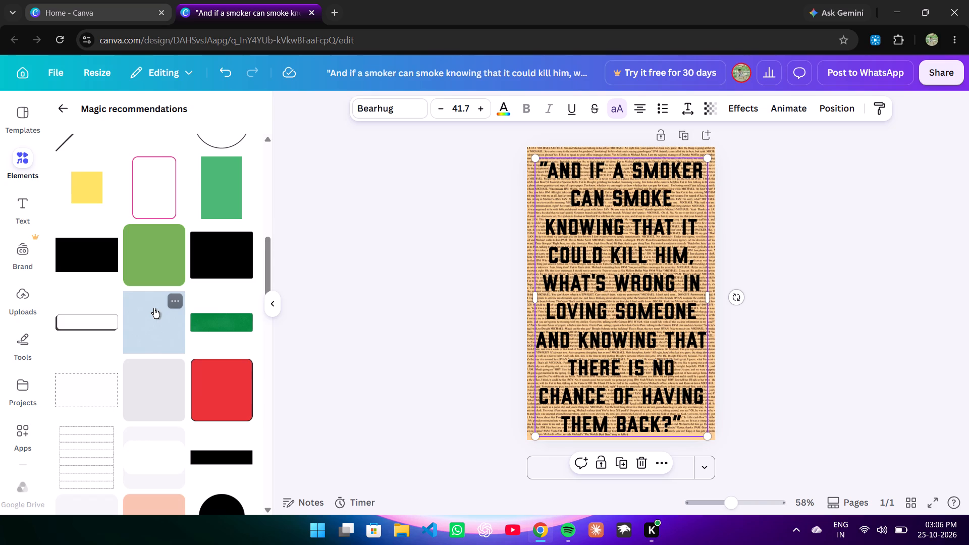
scroll(154, 308, down, 5)
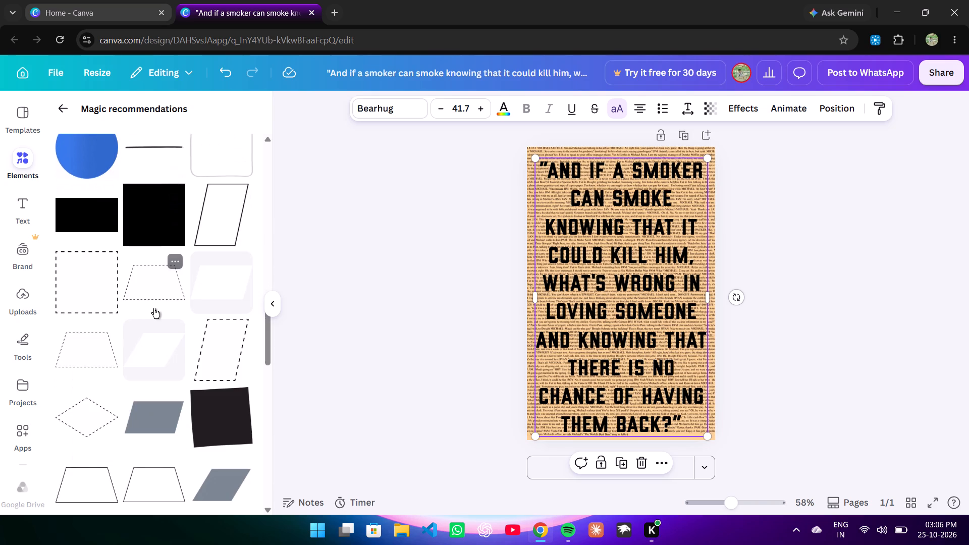
click(346, 267)
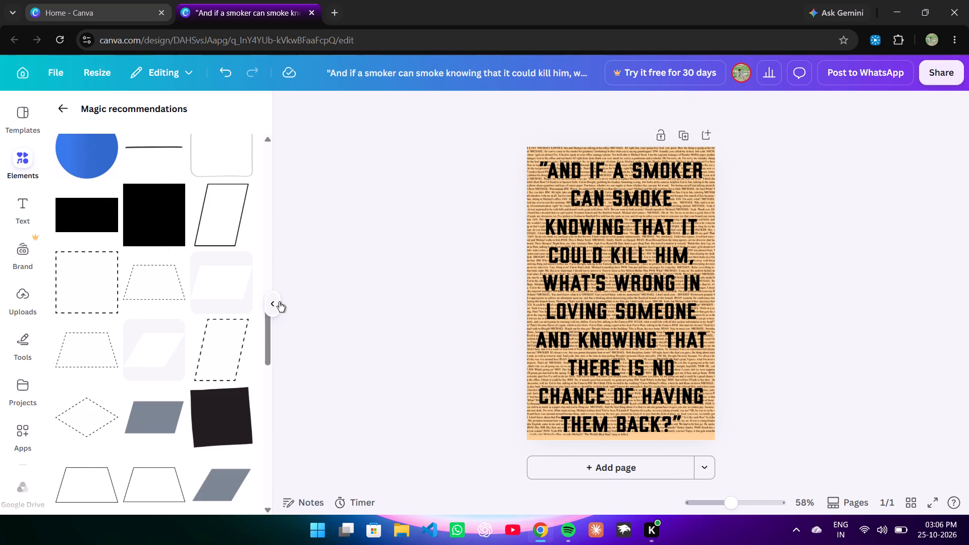
click(279, 302)
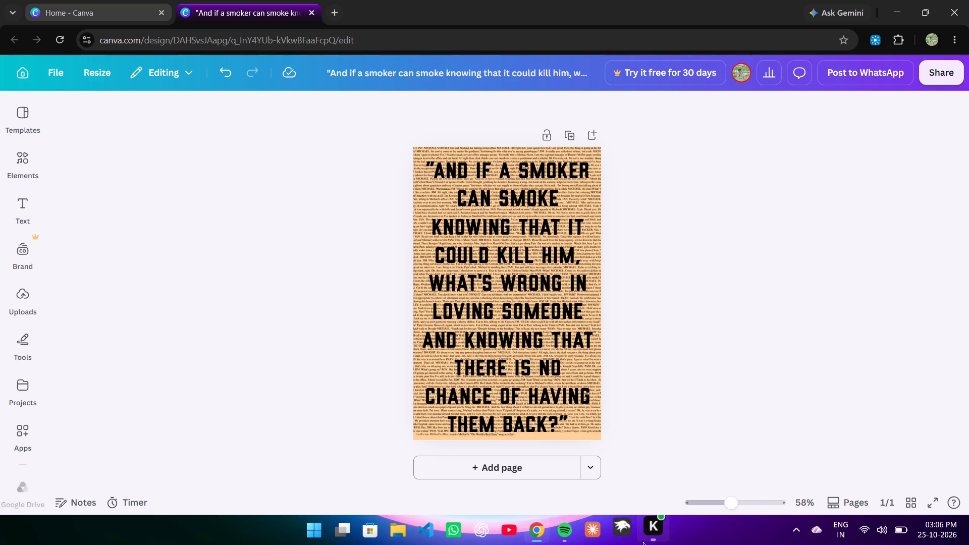
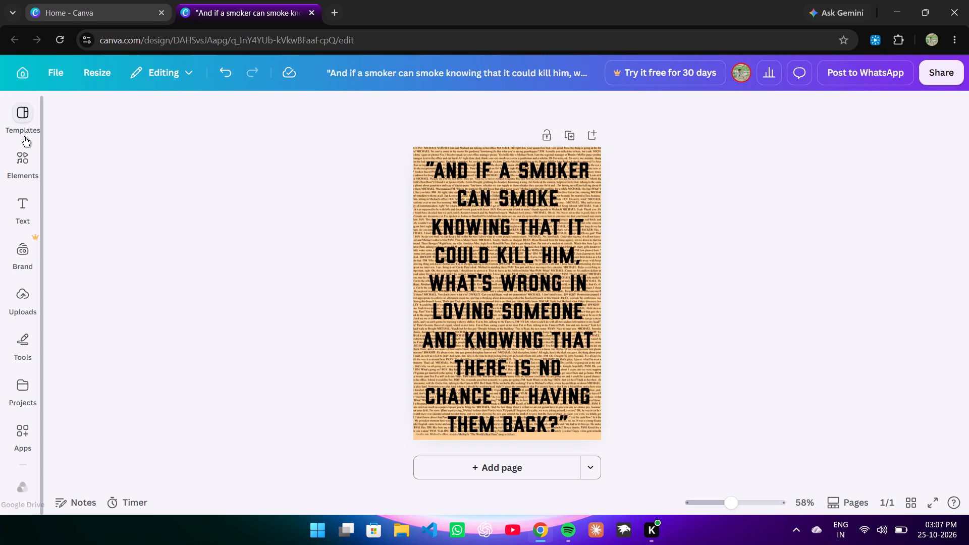
Open the Signature tool to create a text-based signature for the poster.
click(21, 173)
click(556, 245)
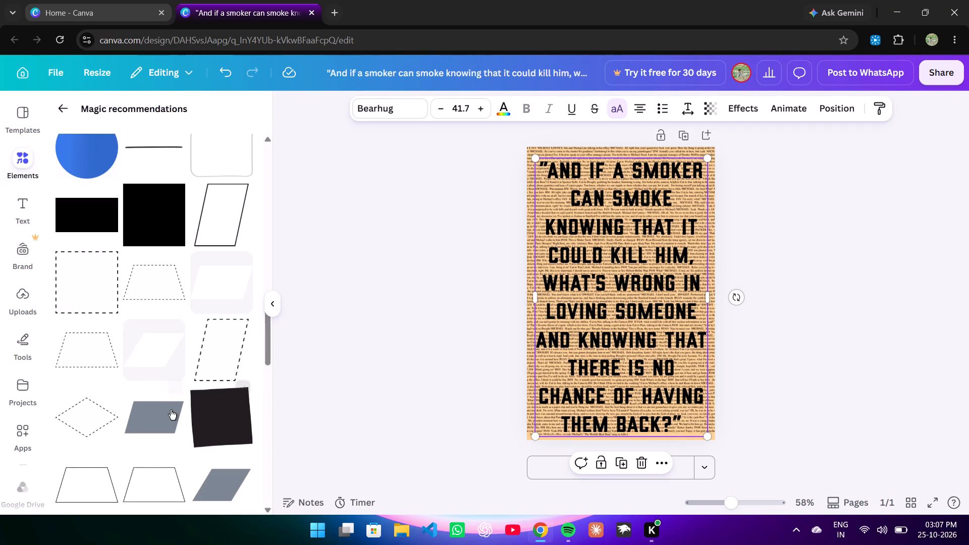
click(14, 344)
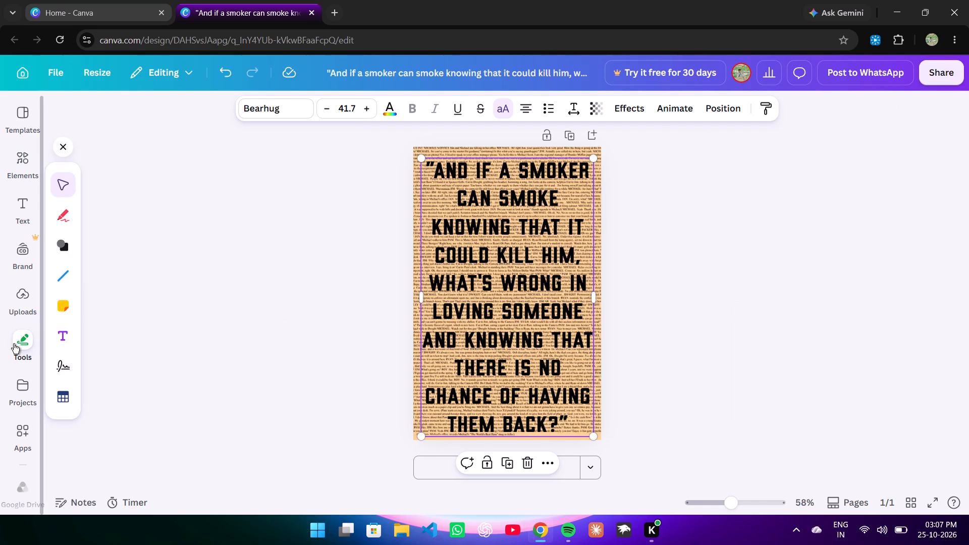
click(60, 379)
click(61, 375)
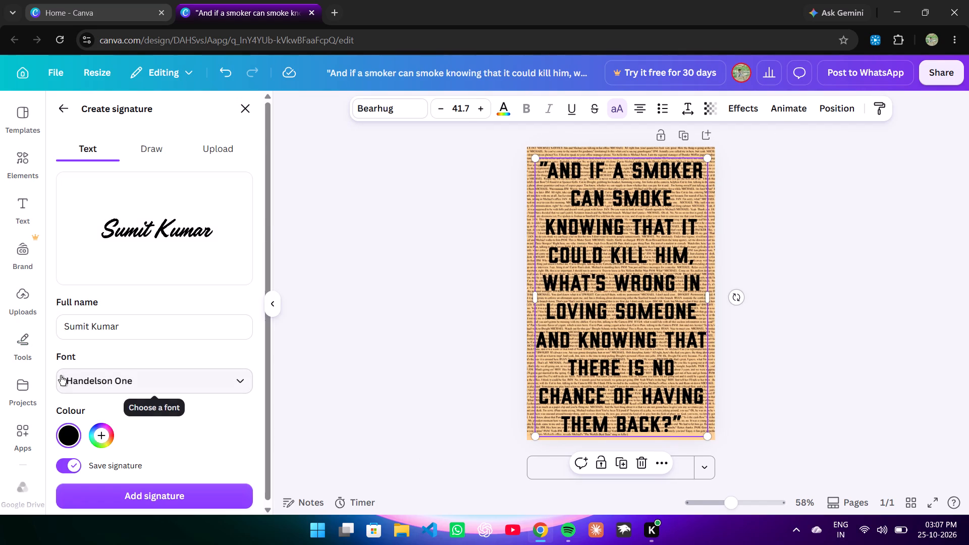
click(154, 228)
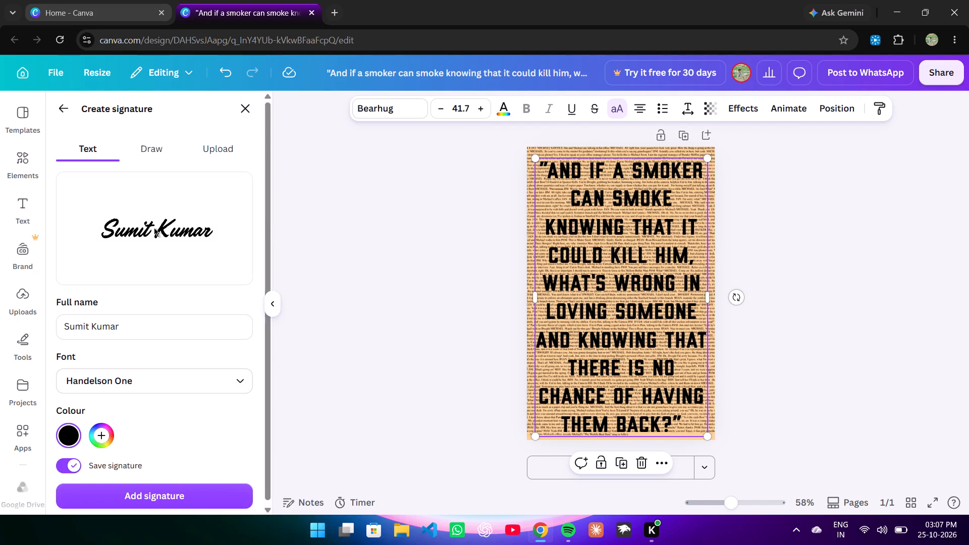
double_click(154, 228)
triple_click(207, 238)
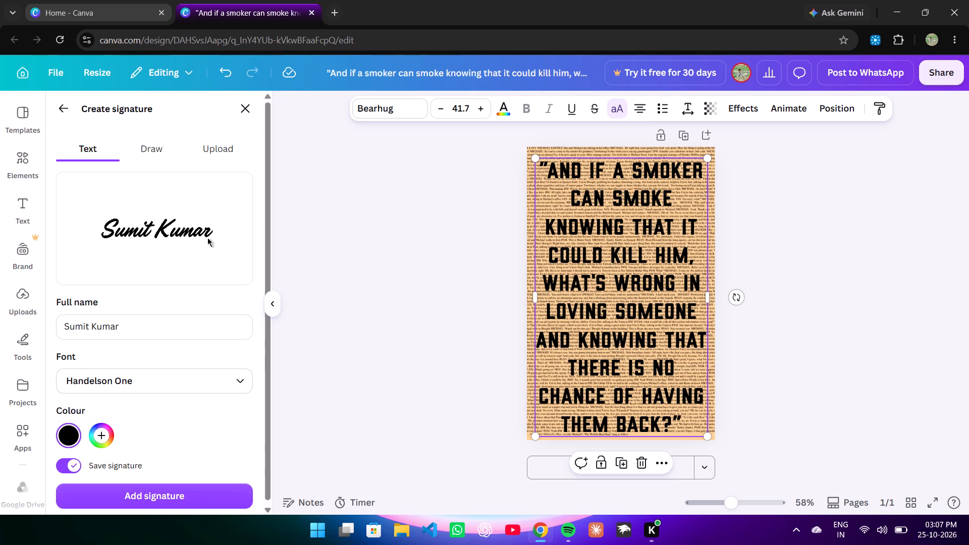
click(207, 238)
Clear the prefilled full name from the signature.
click(153, 320)
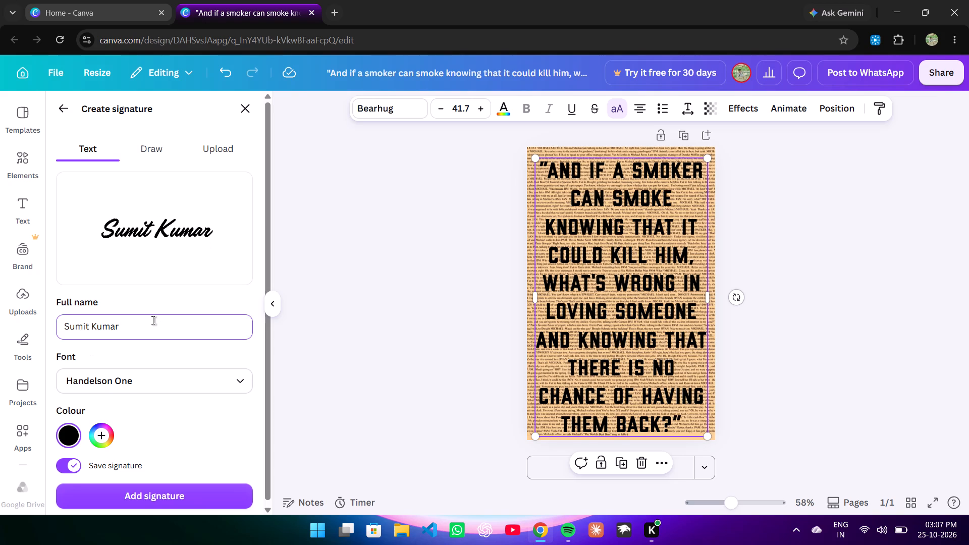
key(BackSpace)
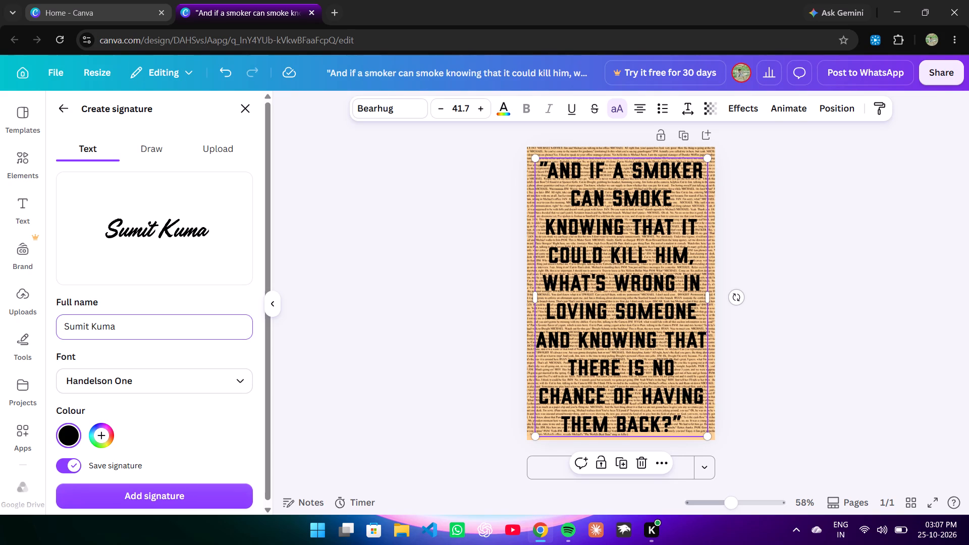
key(BackSpace)
key(BackSpace)
key(BackSpace)
key(BackSpace)
key(BackSpace)
key(BackSpace)
key(BackSpace)
key(BackSpace)
key(BackSpace)
key(BackSpace)
key(BackSpace)
key(BackSpace)
key(BackSpace)
key(BackSpace)
key(BackSpace)
key(BackSpace)
key(BackSpace)
key(BackSpace)
key(BackSpace)
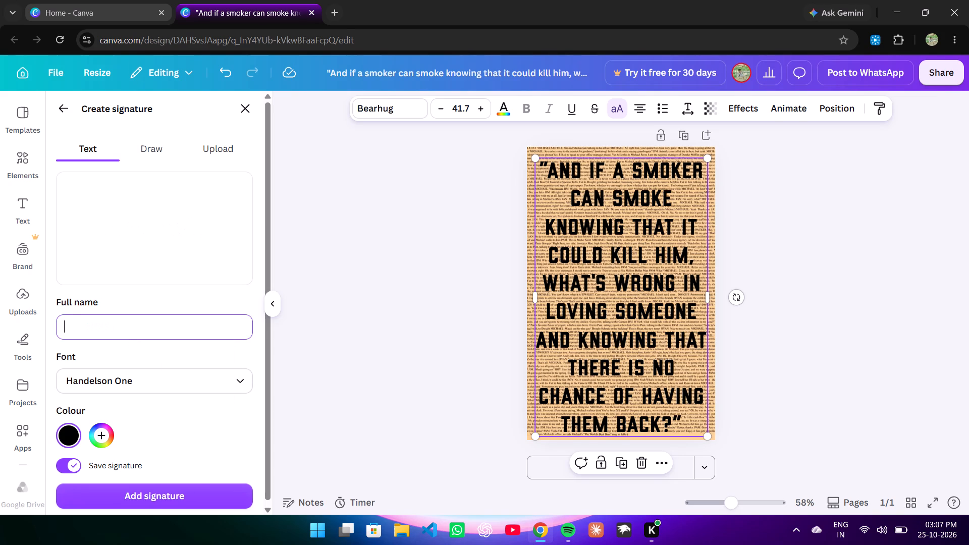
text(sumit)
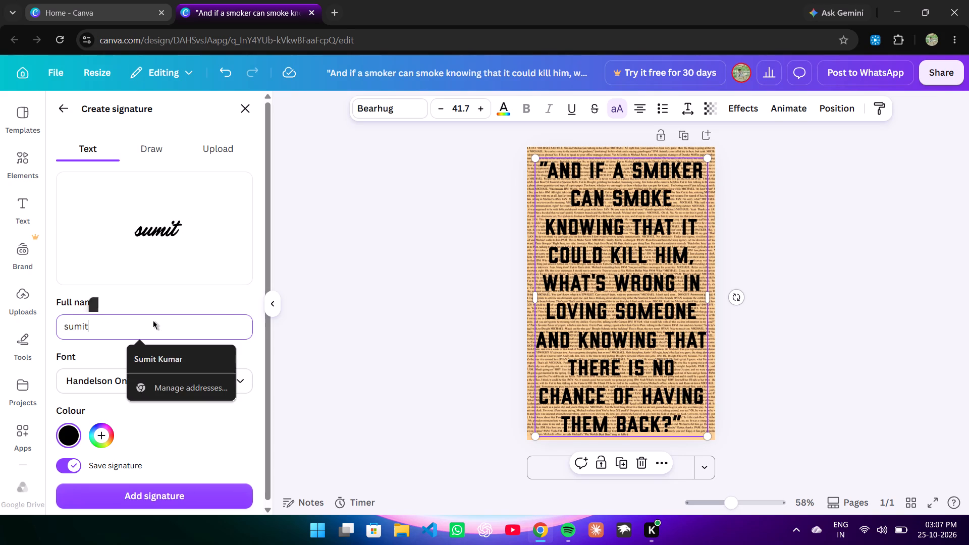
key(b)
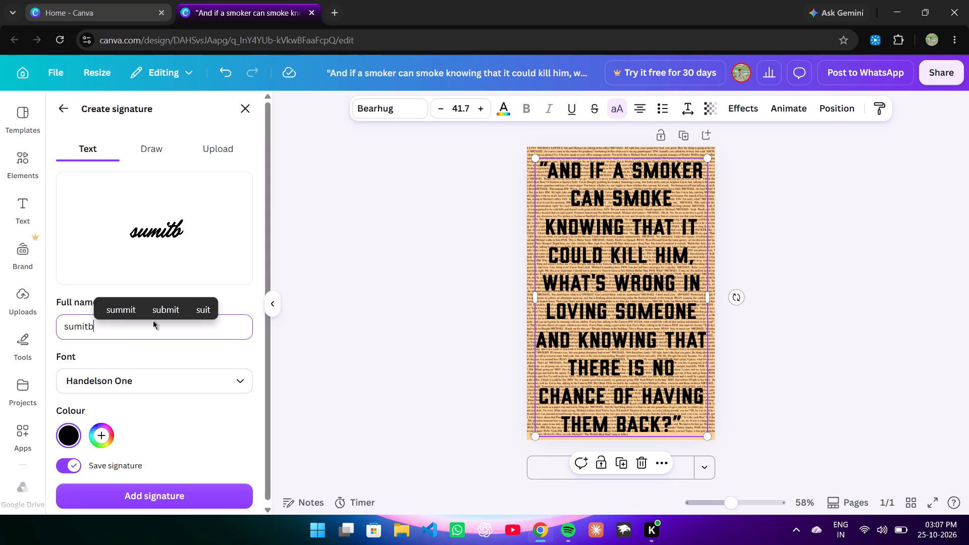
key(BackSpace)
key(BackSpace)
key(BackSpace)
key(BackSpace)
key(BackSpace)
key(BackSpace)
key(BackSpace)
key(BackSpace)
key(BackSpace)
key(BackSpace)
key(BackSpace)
Enter the signer's full name with a capitalised first name and correct the misspelled surname.
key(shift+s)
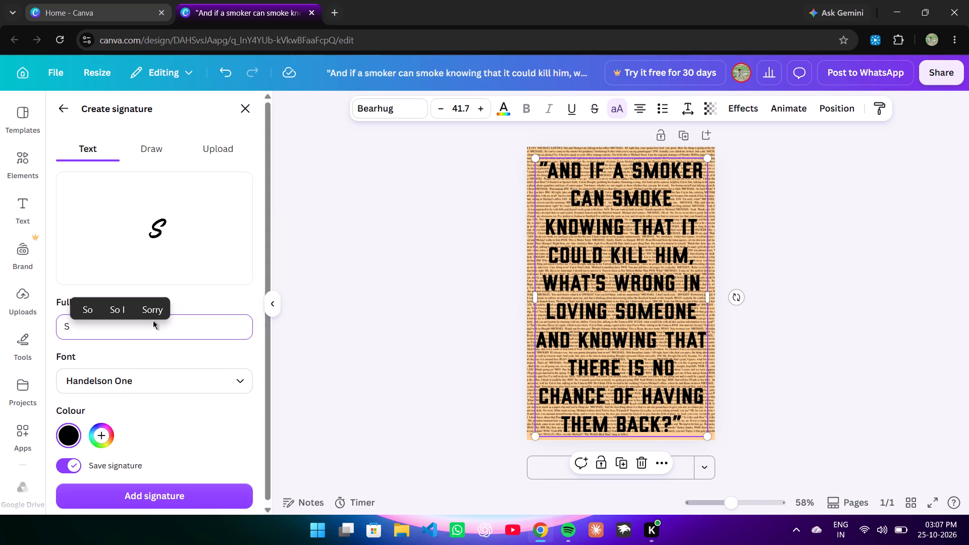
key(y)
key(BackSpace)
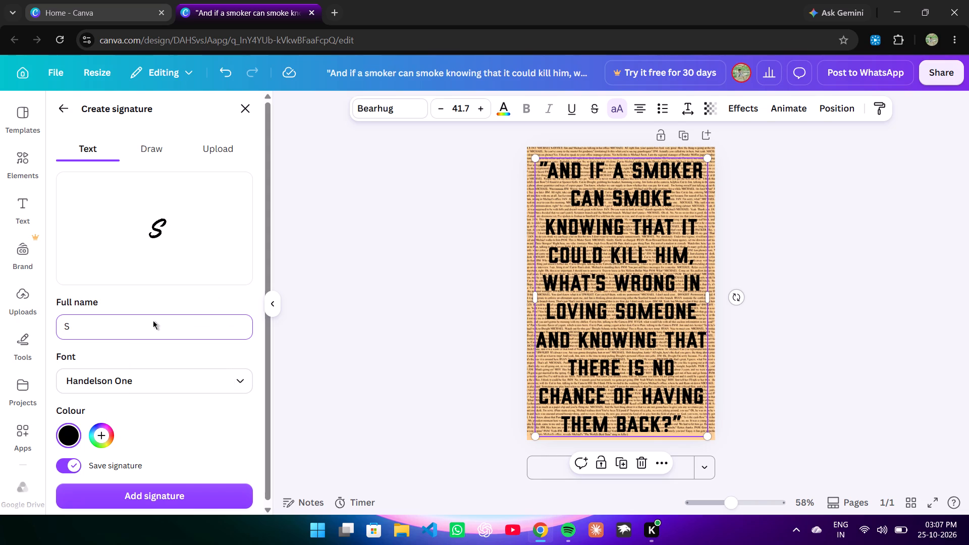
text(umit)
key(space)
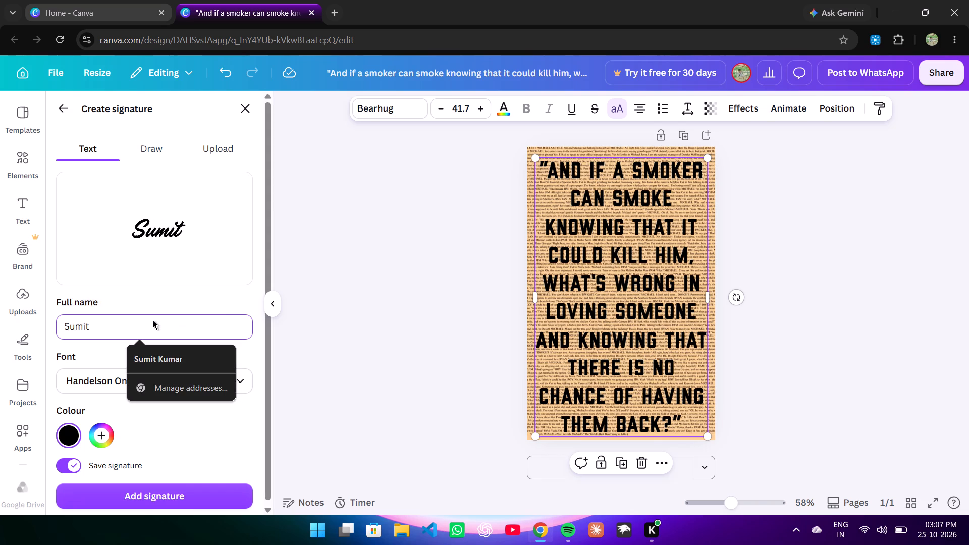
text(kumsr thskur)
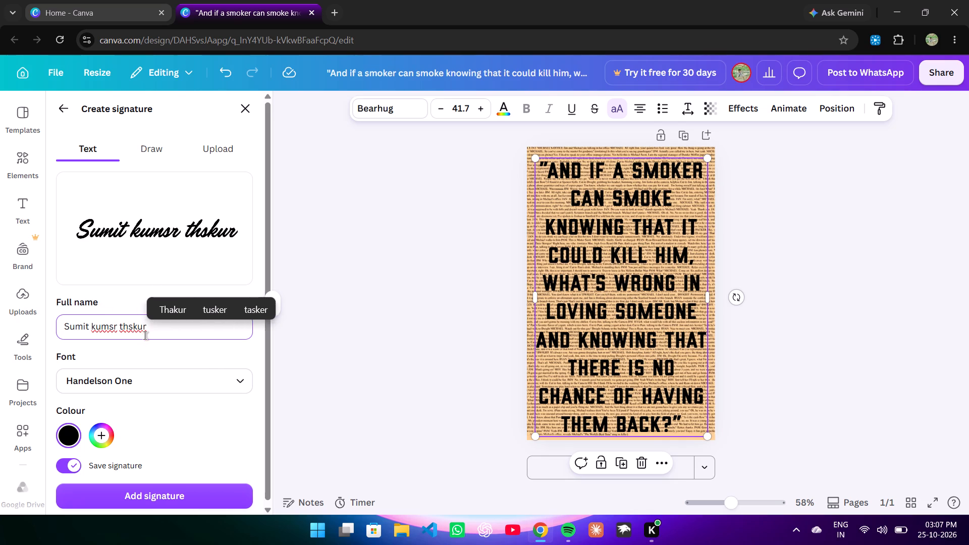
click(133, 328)
key(BackSpace)
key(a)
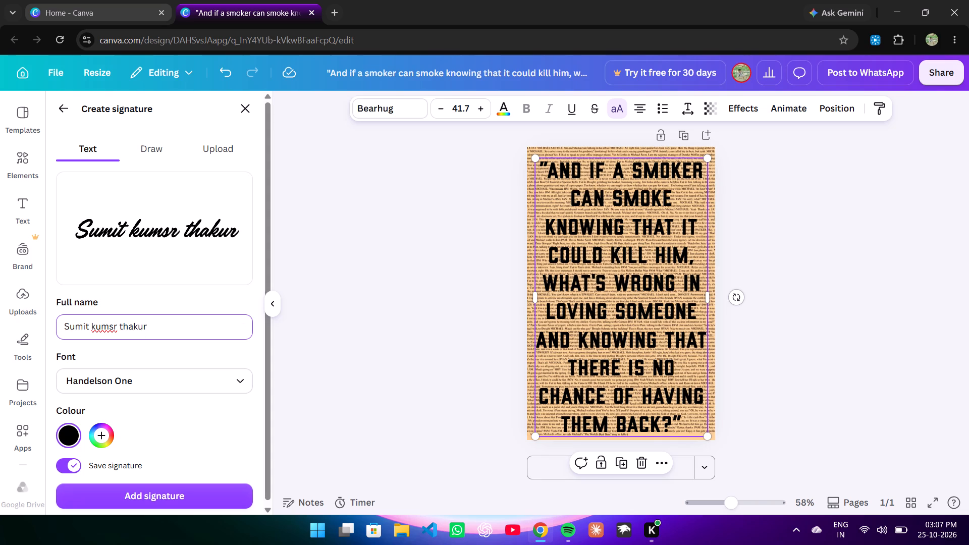
click(173, 317)
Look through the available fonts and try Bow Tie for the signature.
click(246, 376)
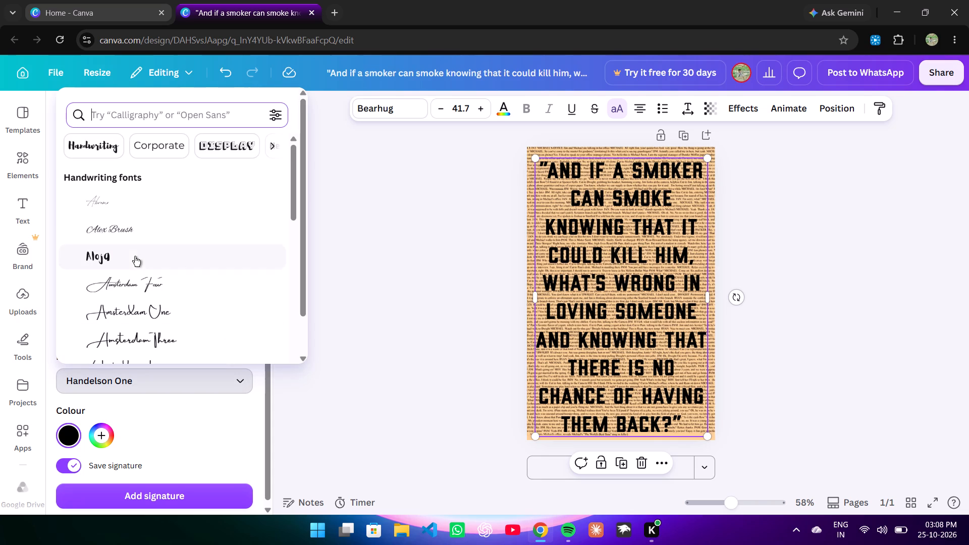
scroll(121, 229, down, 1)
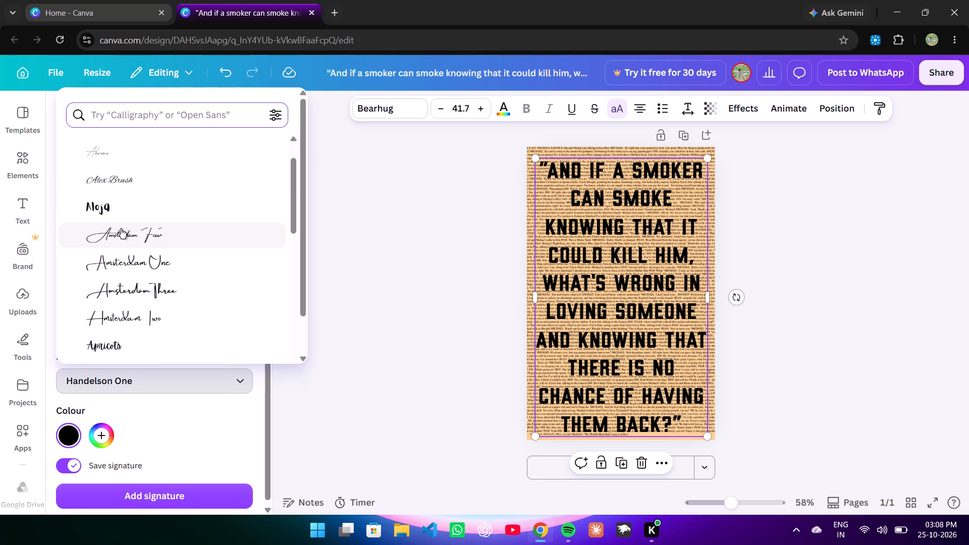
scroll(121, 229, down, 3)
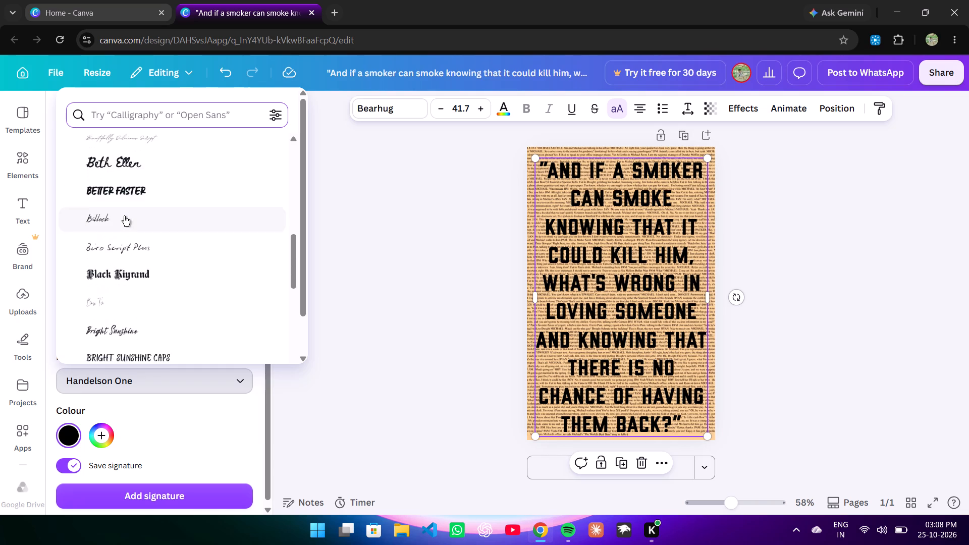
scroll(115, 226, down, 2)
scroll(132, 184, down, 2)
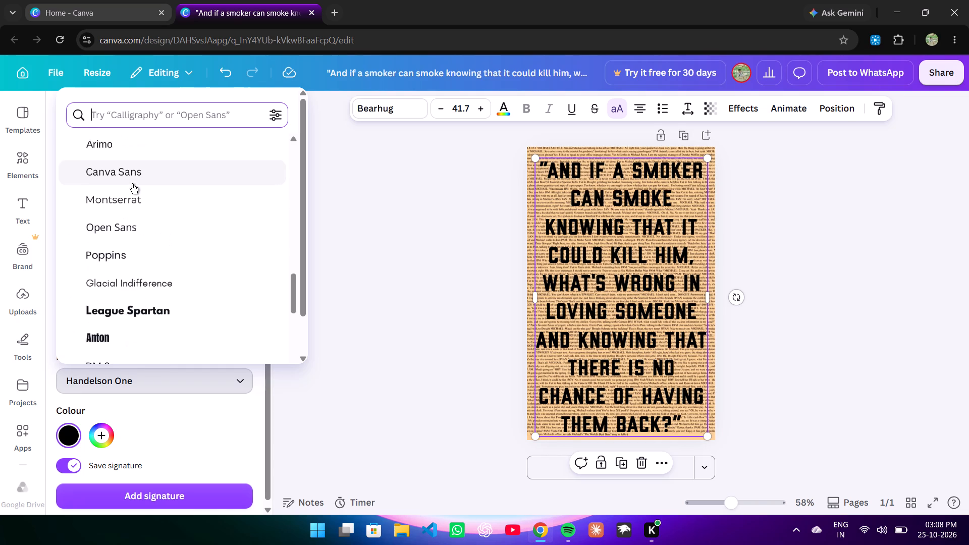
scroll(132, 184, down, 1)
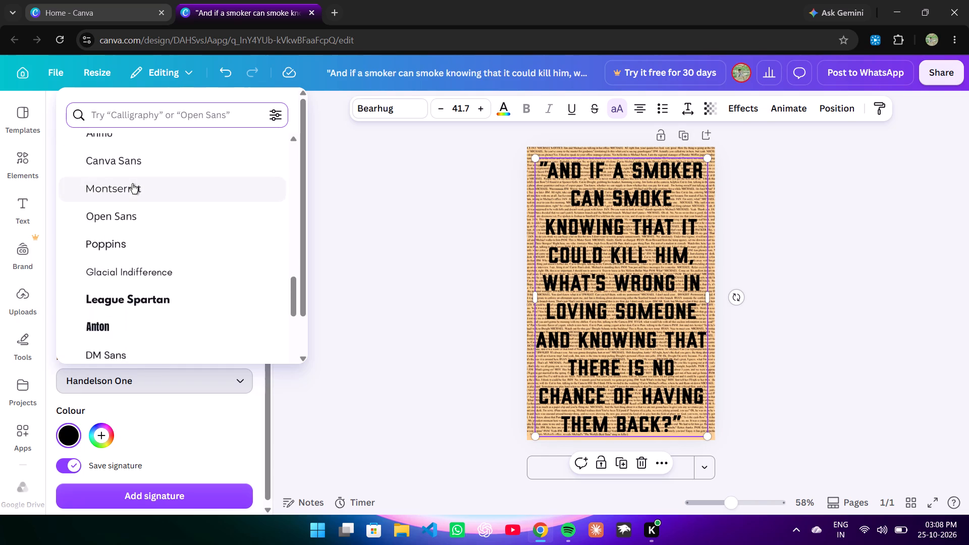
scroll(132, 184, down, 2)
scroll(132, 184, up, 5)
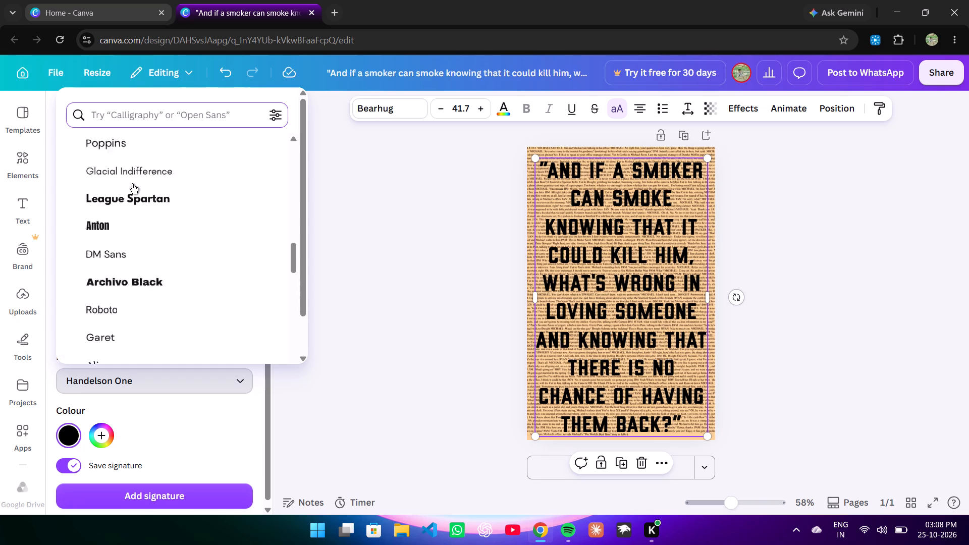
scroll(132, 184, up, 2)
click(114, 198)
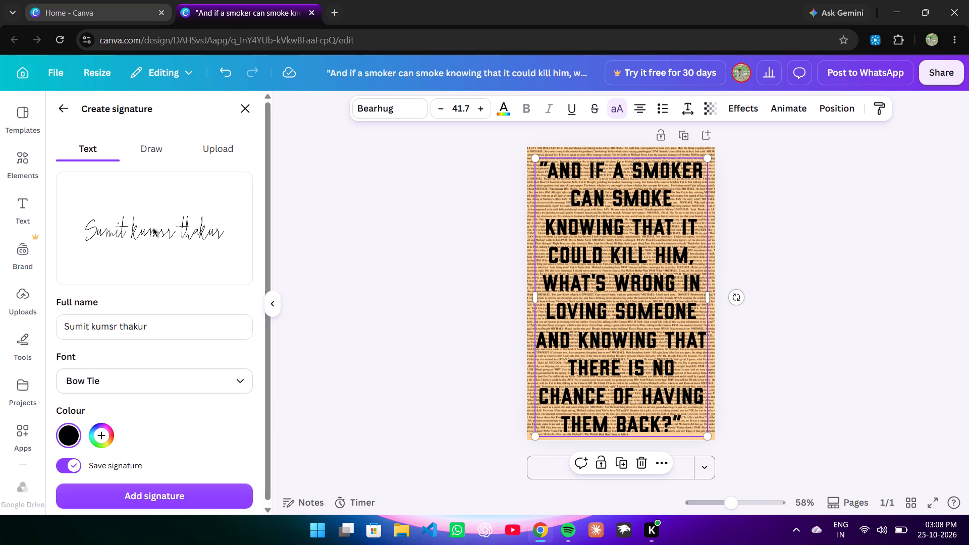
Set the signature's font to Nickainley.
click(228, 389)
scroll(111, 210, up, 2)
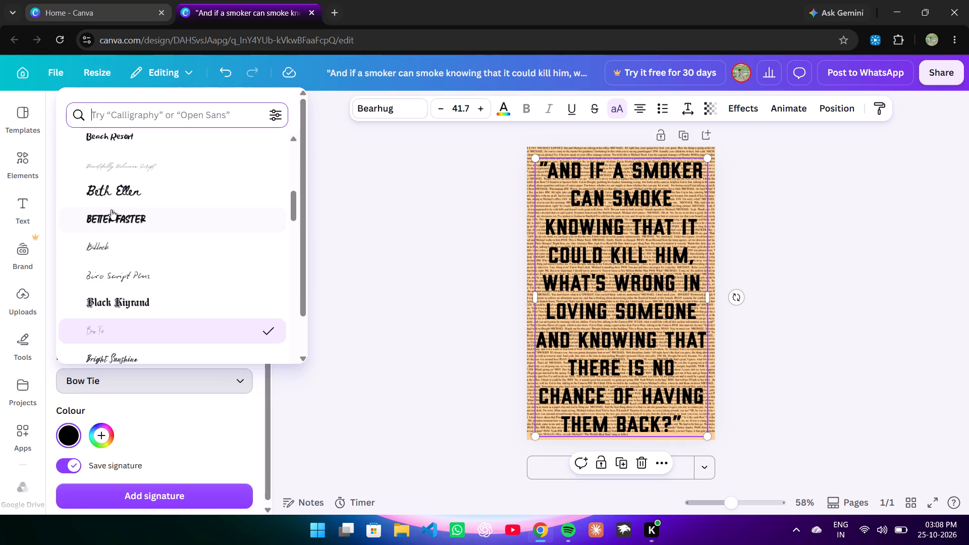
scroll(111, 210, up, 5)
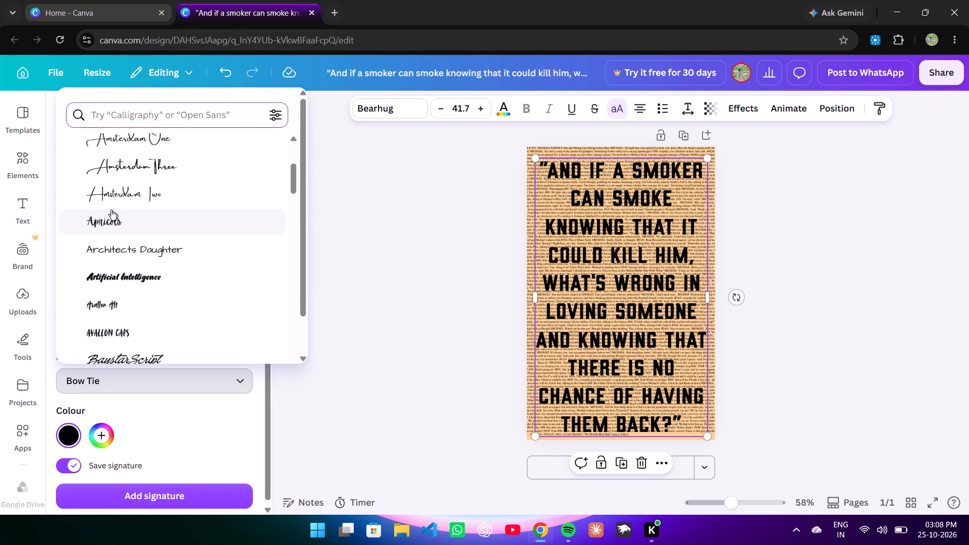
scroll(111, 210, up, 2)
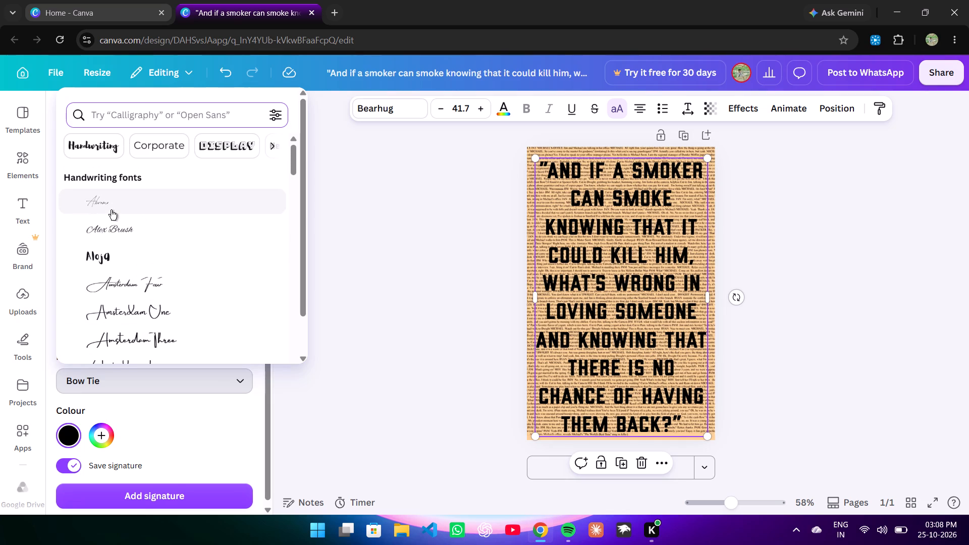
scroll(100, 238, down, 6)
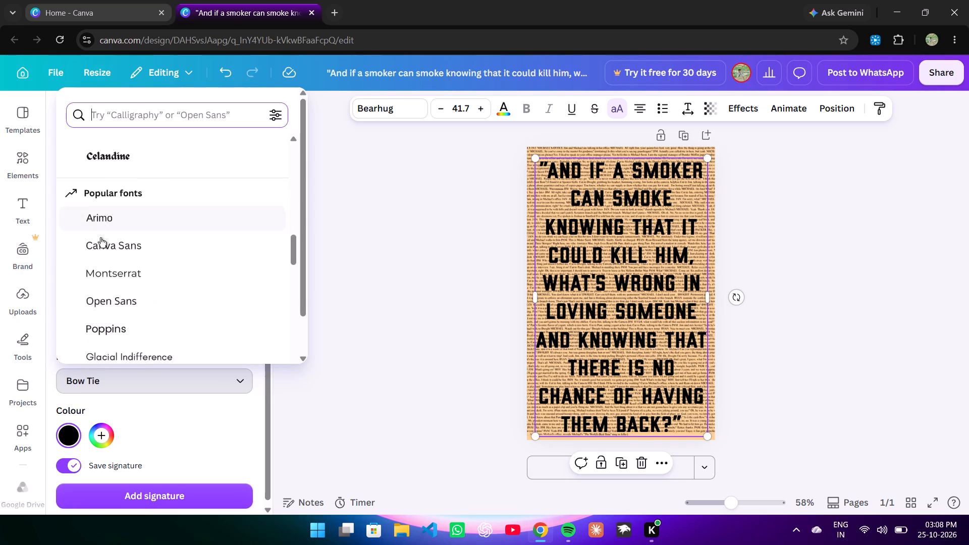
scroll(100, 238, down, 3)
scroll(100, 238, up, 1)
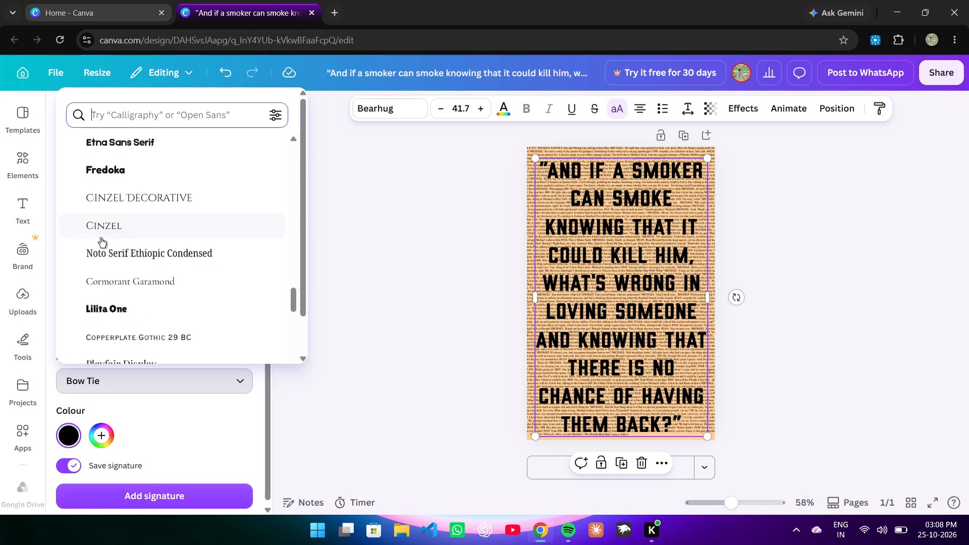
scroll(100, 238, down, 6)
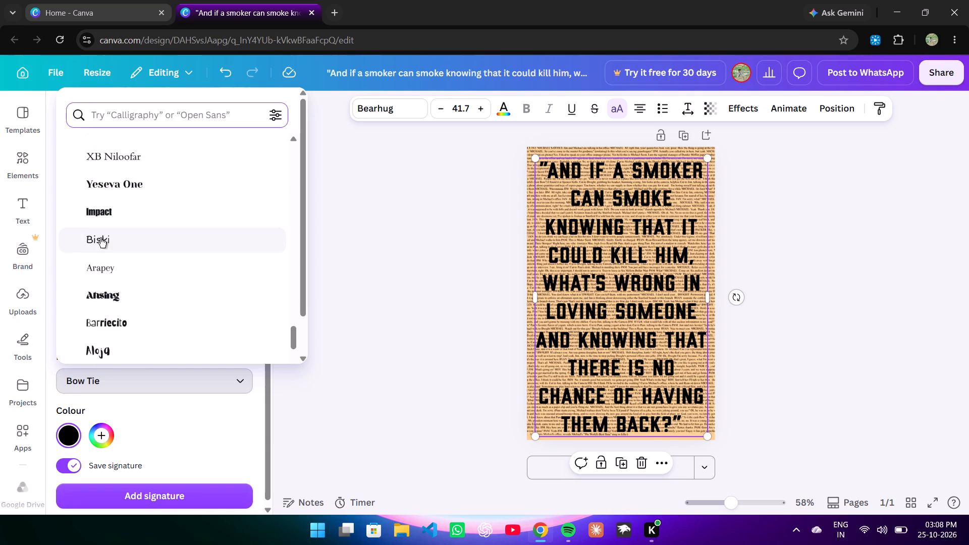
scroll(100, 238, up, 1)
click(117, 171)
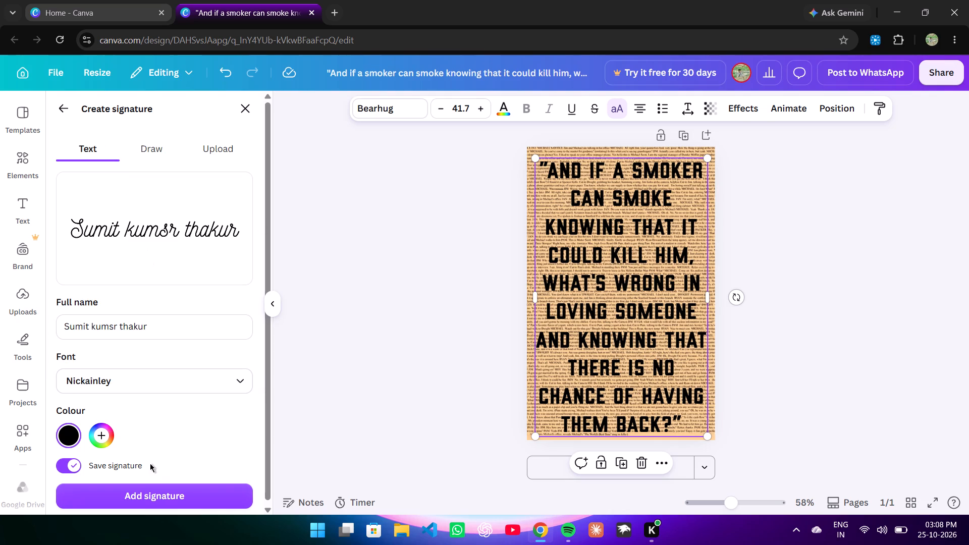
Add the signature to the poster and select it over the quote text.
click(180, 503)
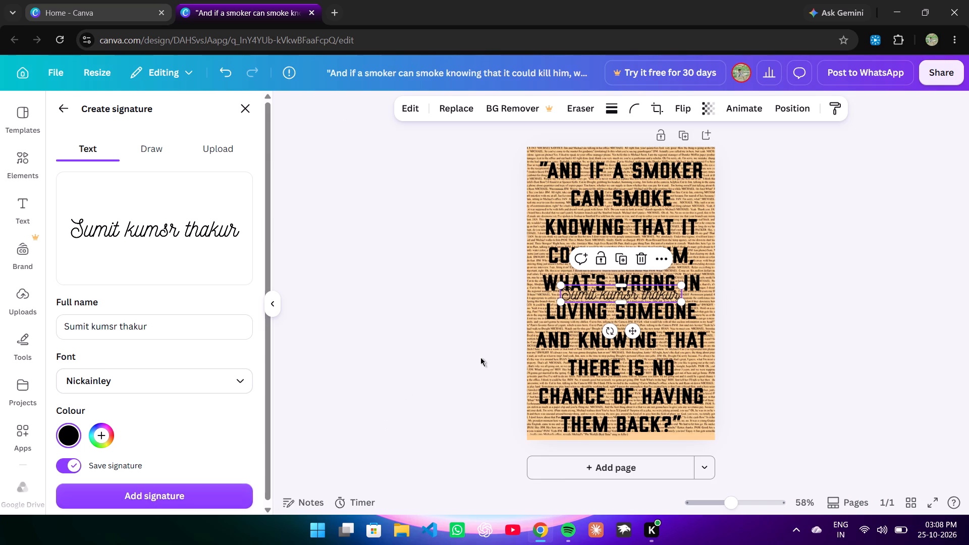
click(673, 413)
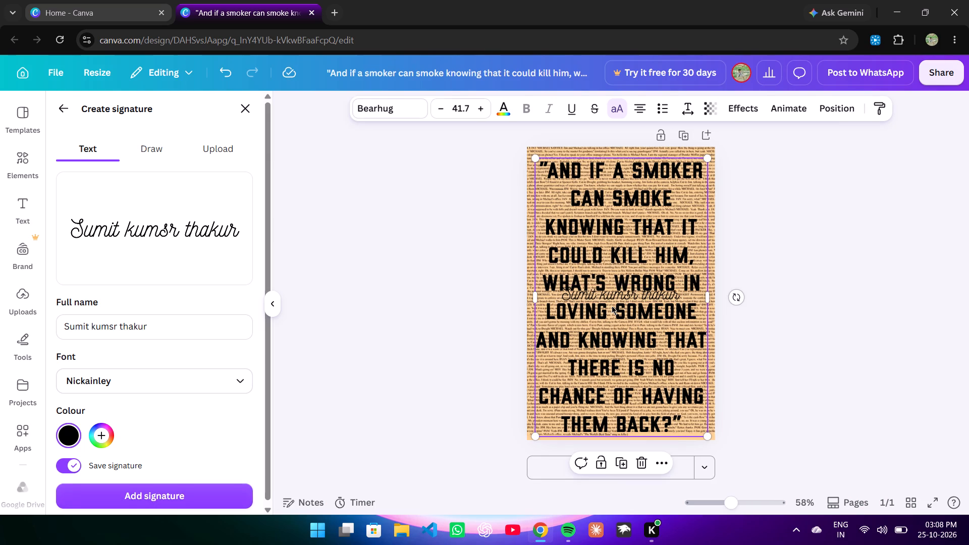
click(612, 292)
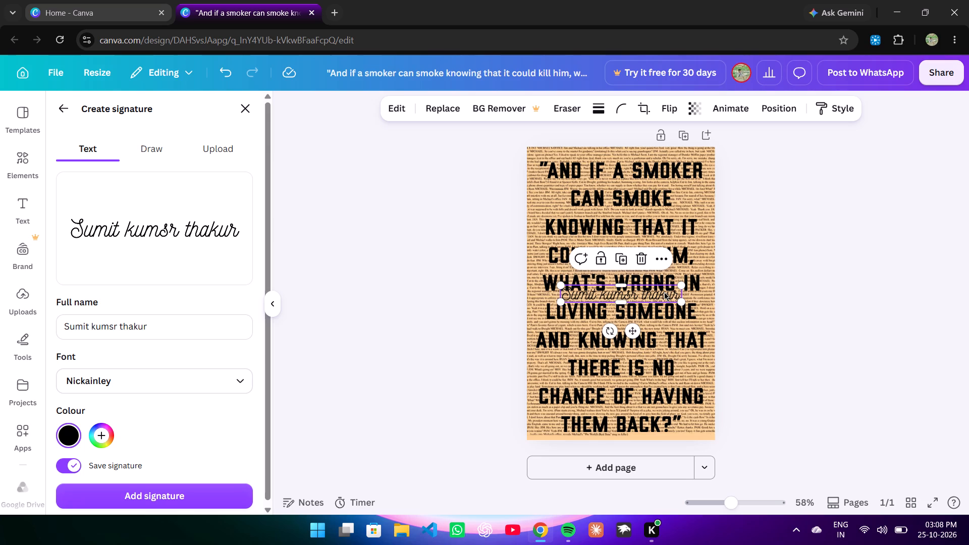
Move the signature to the poster's bottom-right corner and shrink it to fit just below the quote's last line.
drag(664, 292, 667, 309)
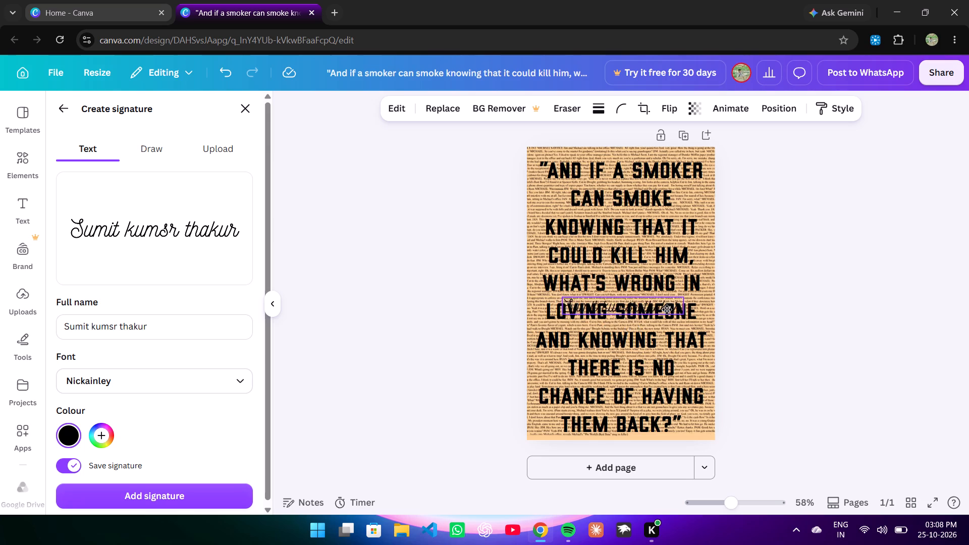
drag(667, 309, 692, 429)
drag(587, 417, 651, 435)
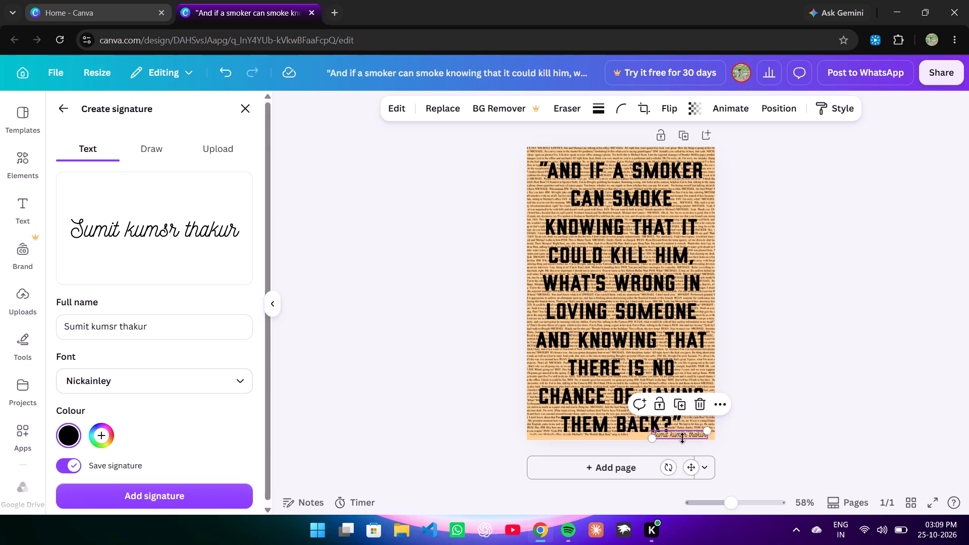
Increase the signature frame's height slightly by extending its lower edge to the bottom of the poster.
click(682, 438)
drag(686, 435, 702, 433)
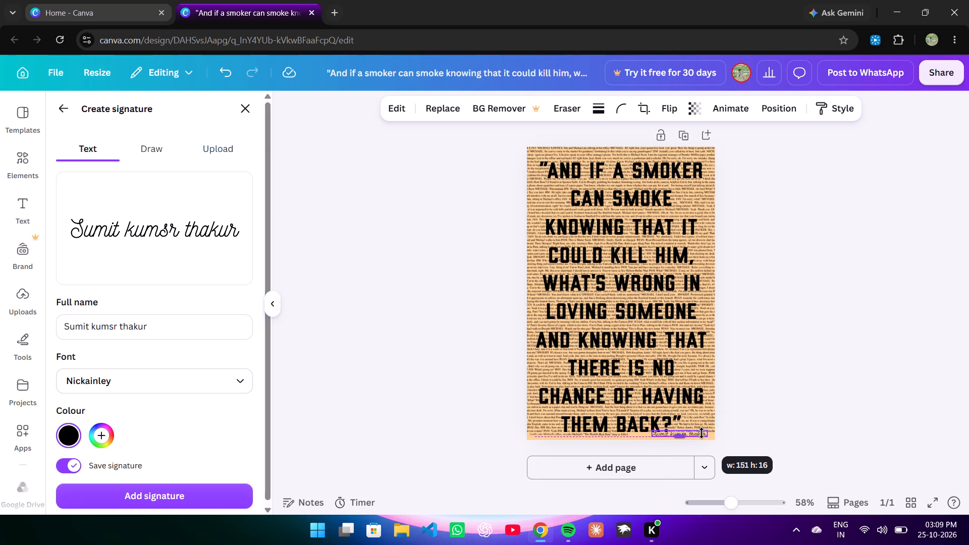
drag(702, 433, 696, 437)
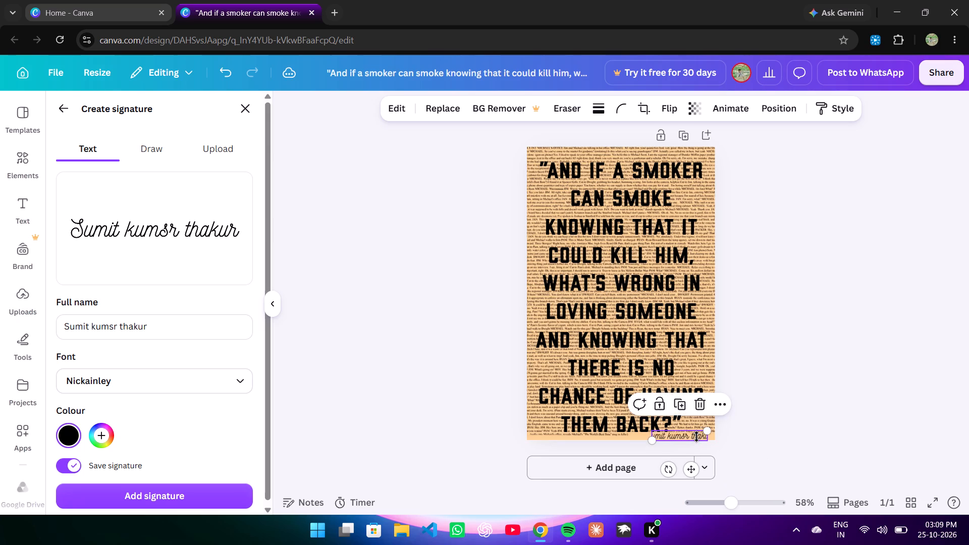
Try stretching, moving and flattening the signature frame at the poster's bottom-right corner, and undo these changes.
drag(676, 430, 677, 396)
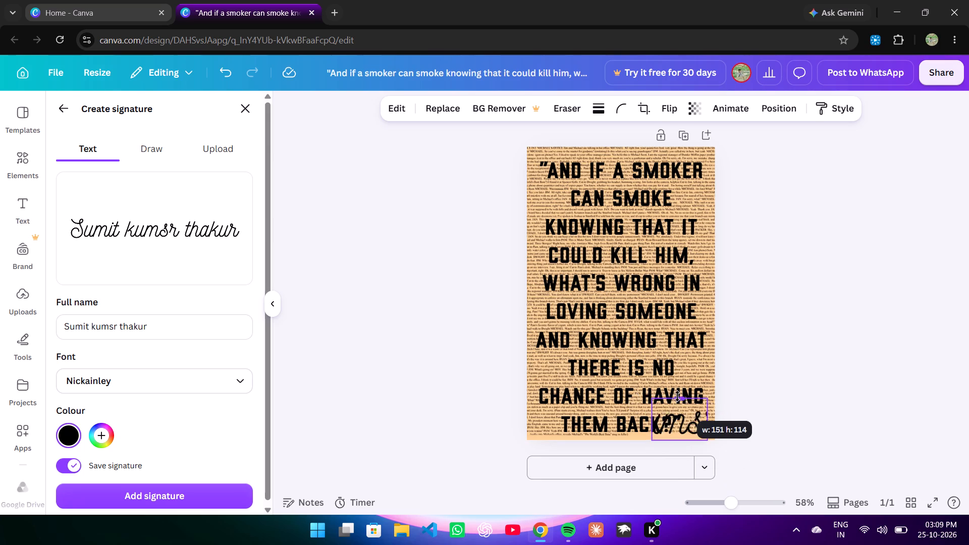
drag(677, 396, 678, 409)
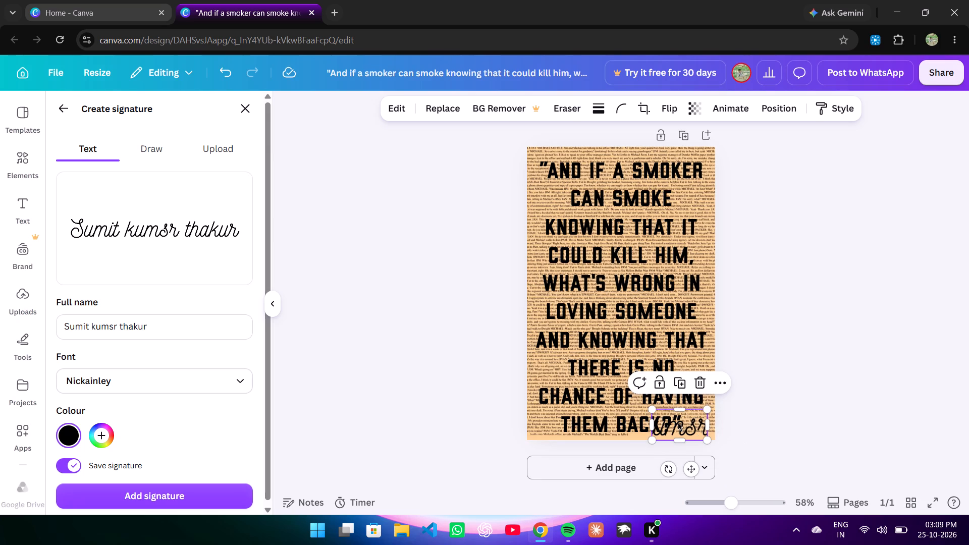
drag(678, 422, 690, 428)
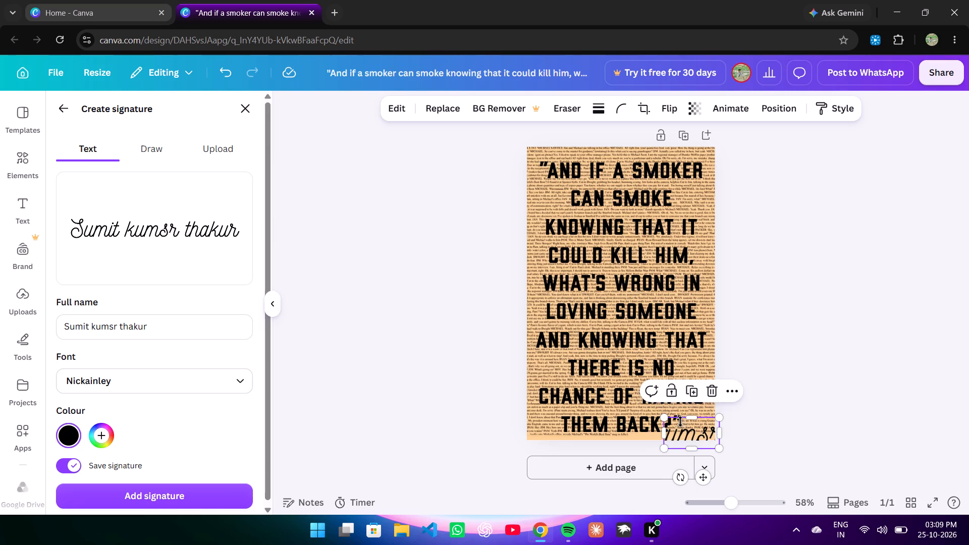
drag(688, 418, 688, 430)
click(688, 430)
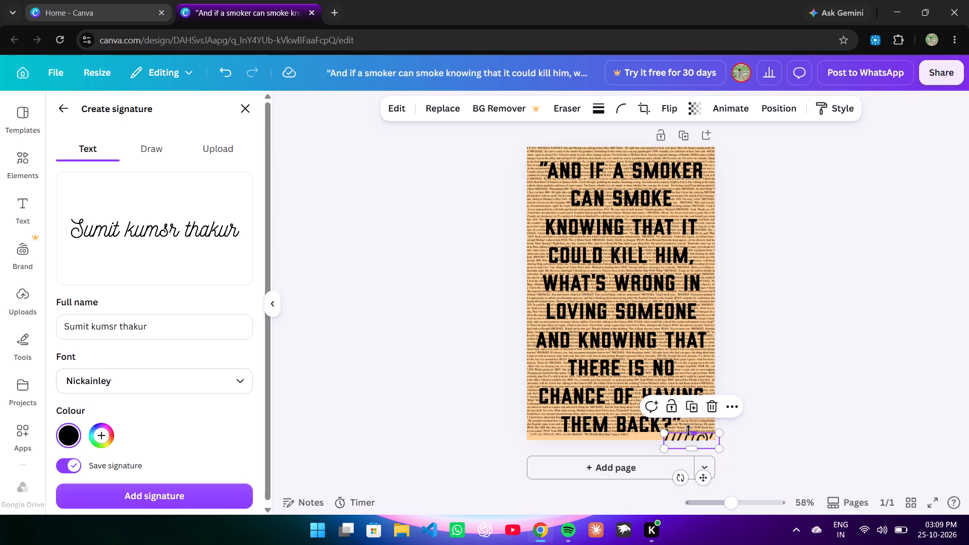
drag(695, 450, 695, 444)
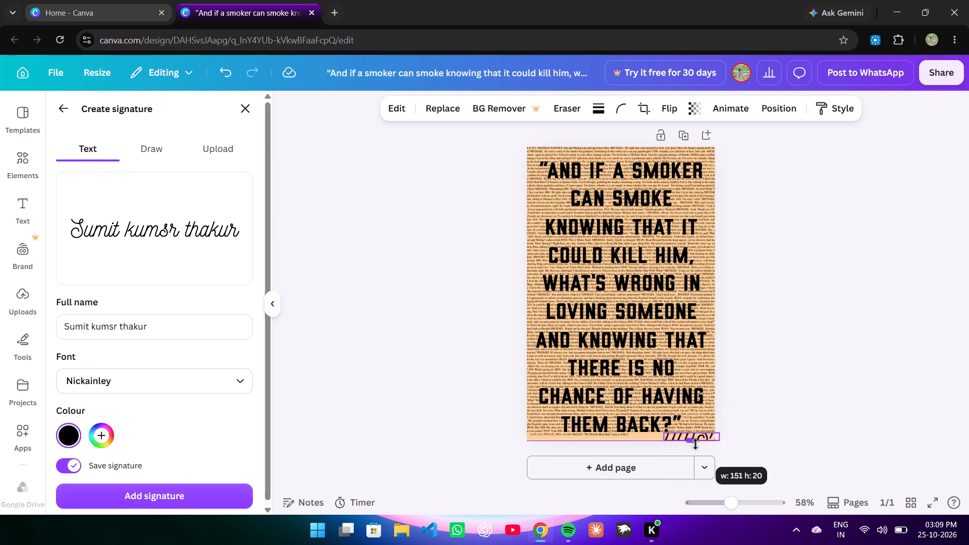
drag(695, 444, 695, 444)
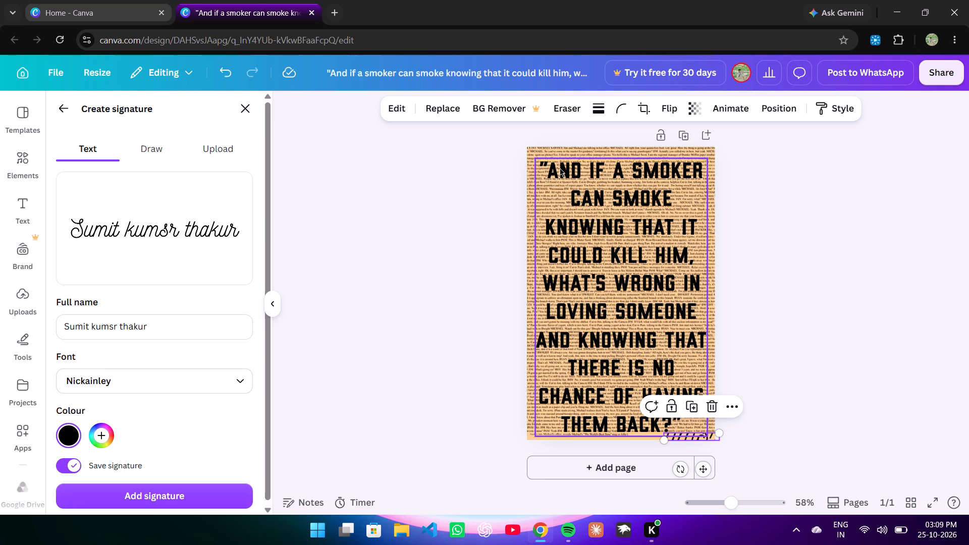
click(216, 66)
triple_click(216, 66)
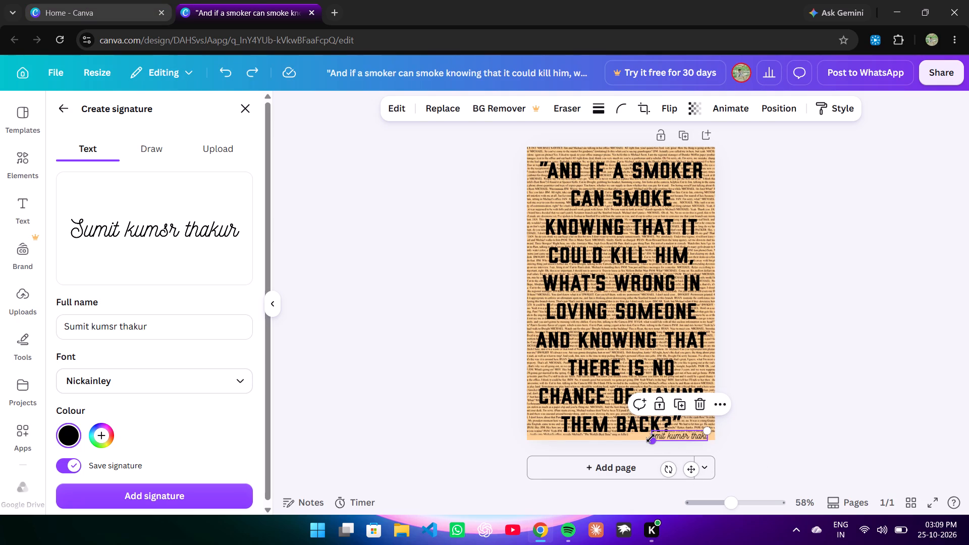
Scale the signature down to about 94 wide, keeping it near the poster's bottom-right corner, and deselect it.
drag(651, 438, 668, 438)
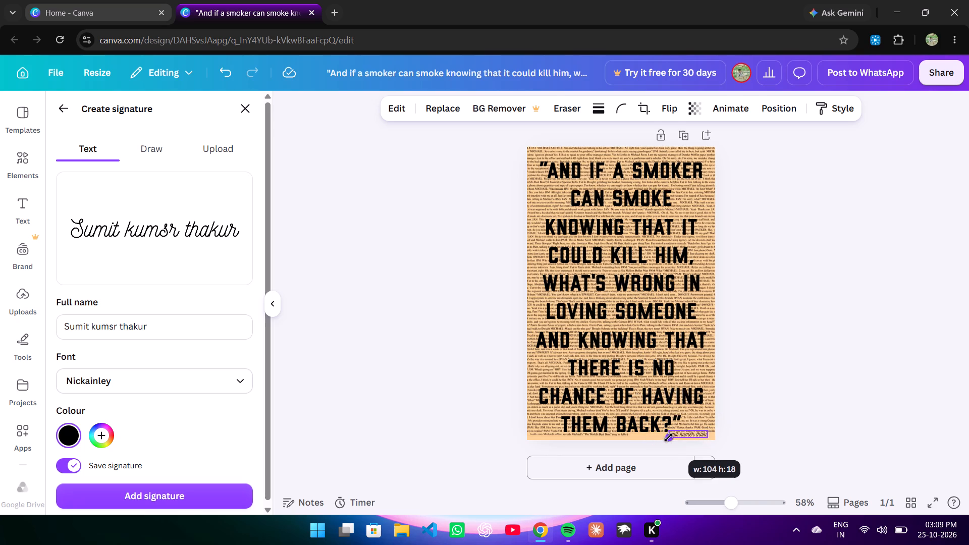
drag(668, 438, 670, 440)
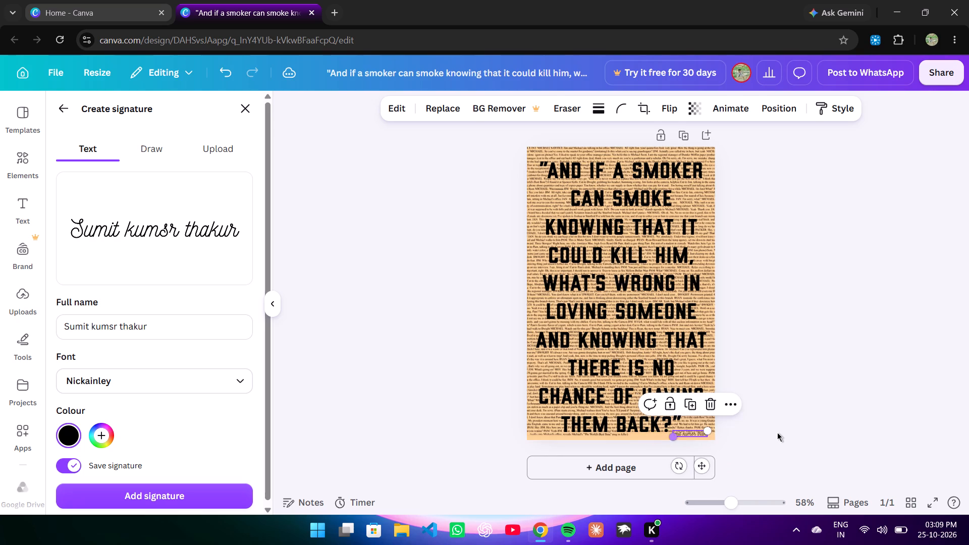
click(777, 432)
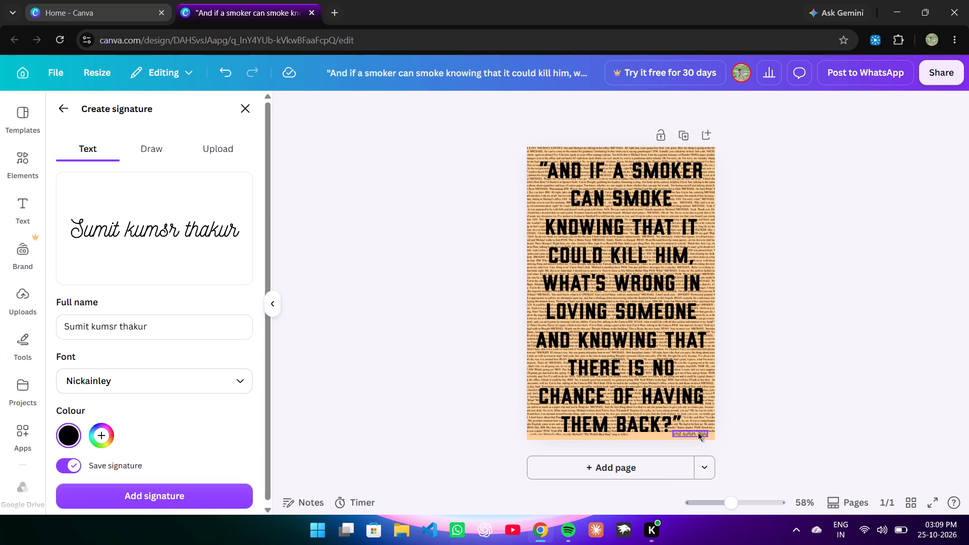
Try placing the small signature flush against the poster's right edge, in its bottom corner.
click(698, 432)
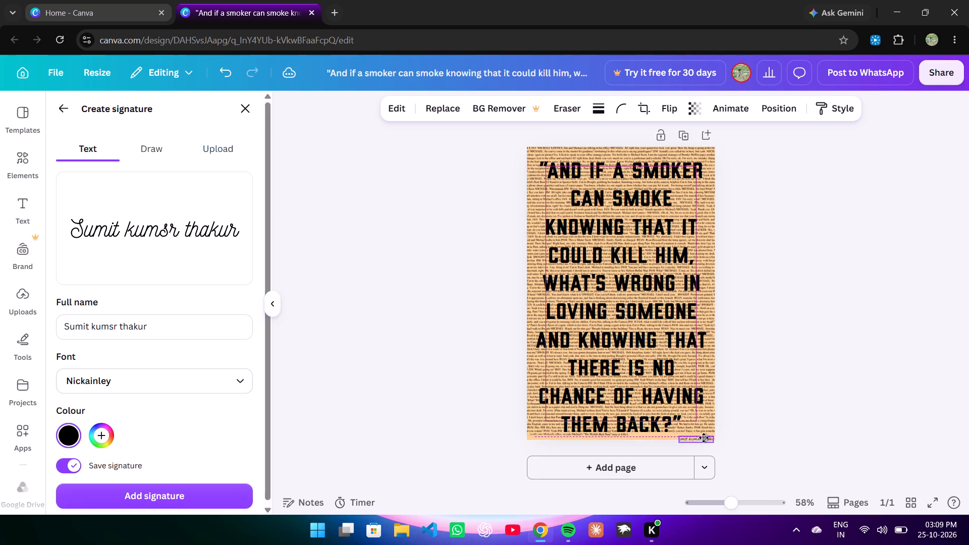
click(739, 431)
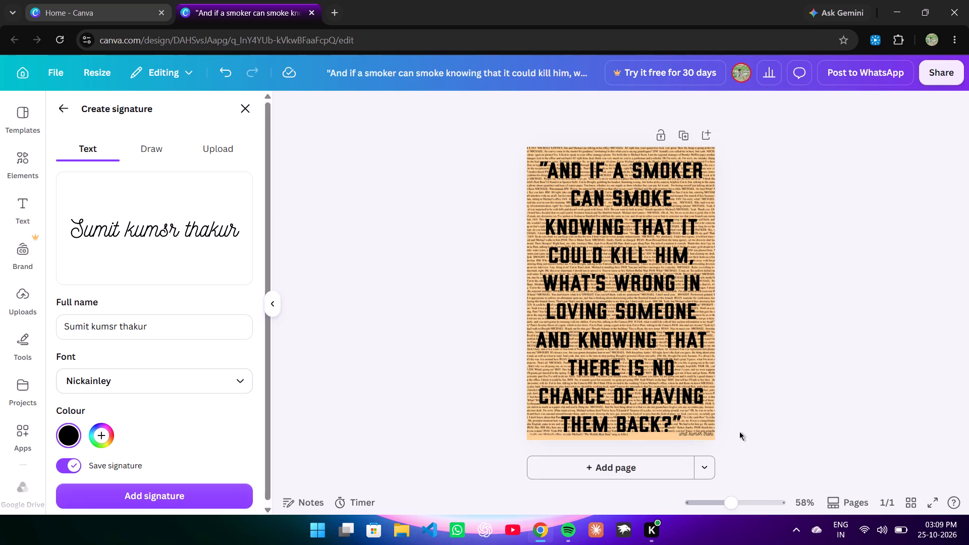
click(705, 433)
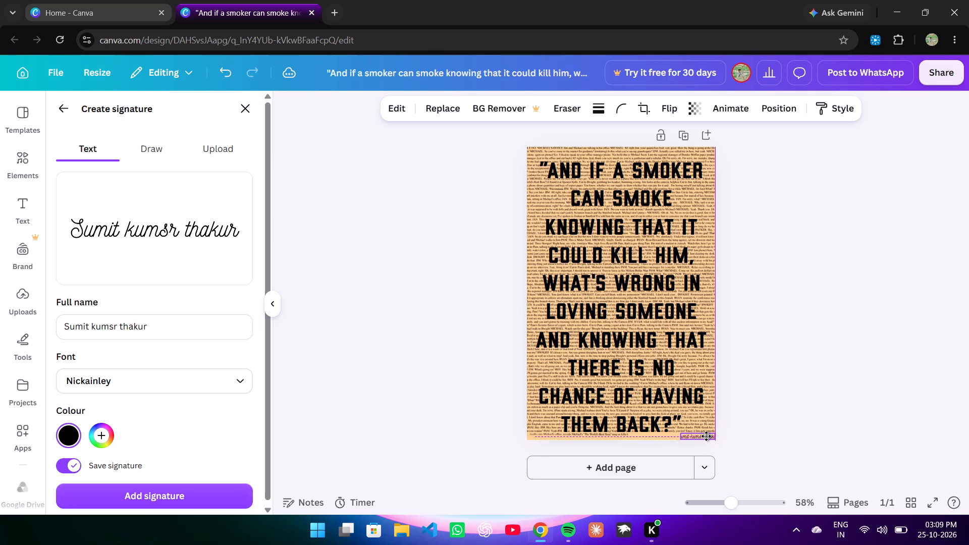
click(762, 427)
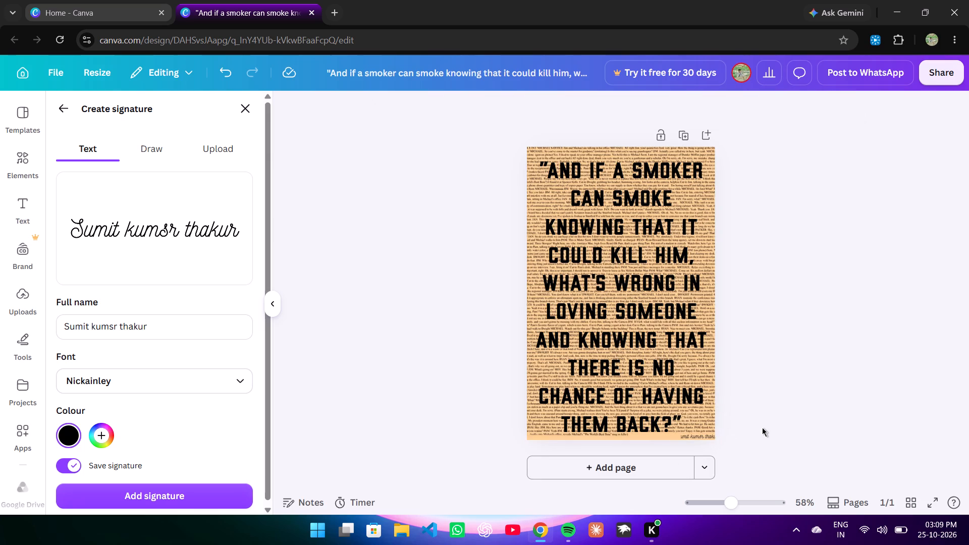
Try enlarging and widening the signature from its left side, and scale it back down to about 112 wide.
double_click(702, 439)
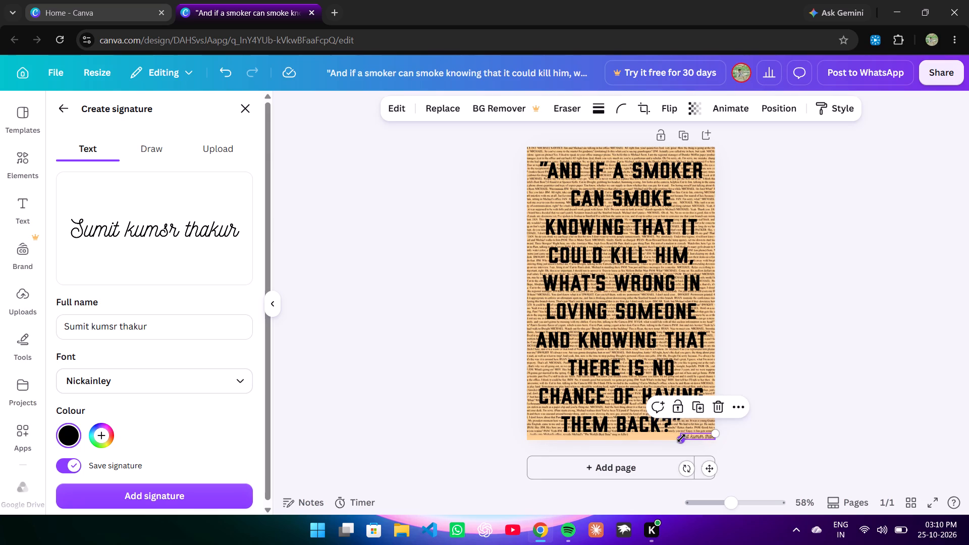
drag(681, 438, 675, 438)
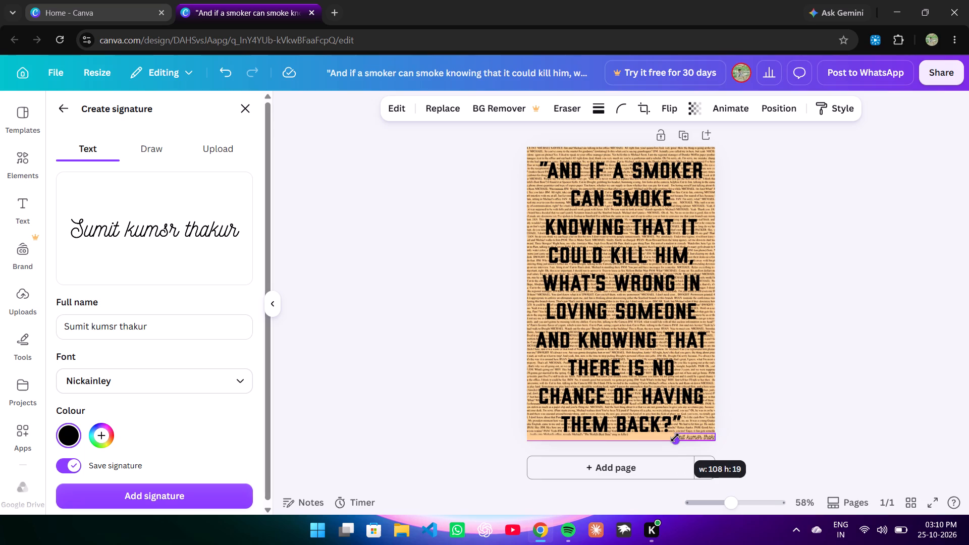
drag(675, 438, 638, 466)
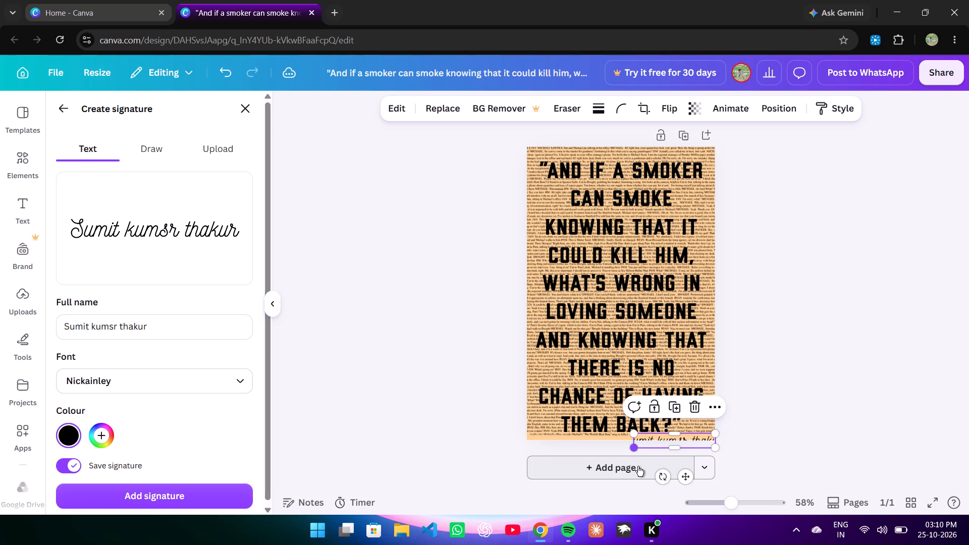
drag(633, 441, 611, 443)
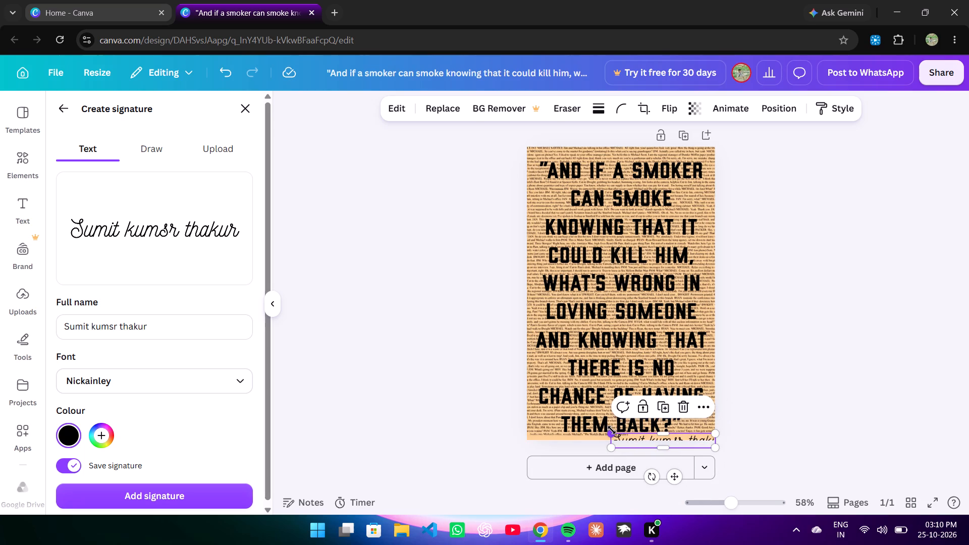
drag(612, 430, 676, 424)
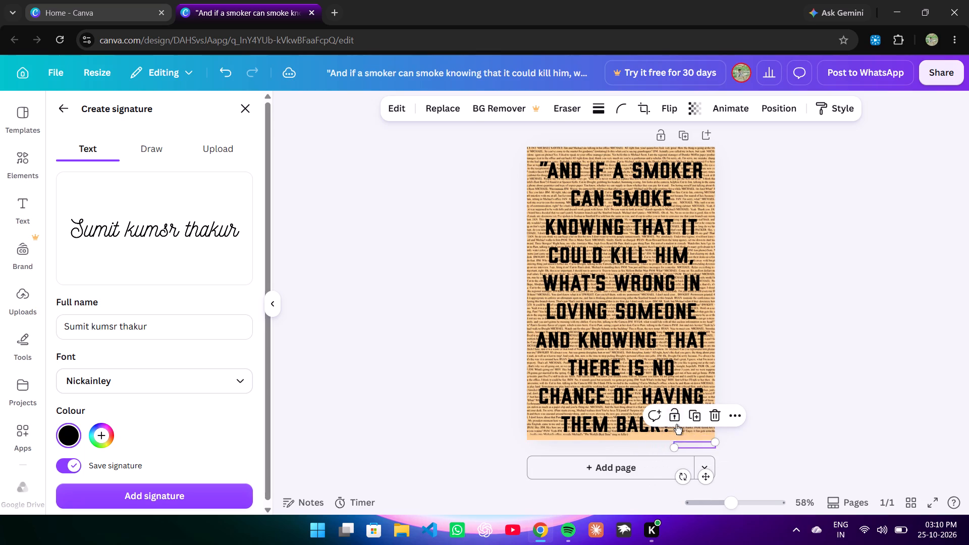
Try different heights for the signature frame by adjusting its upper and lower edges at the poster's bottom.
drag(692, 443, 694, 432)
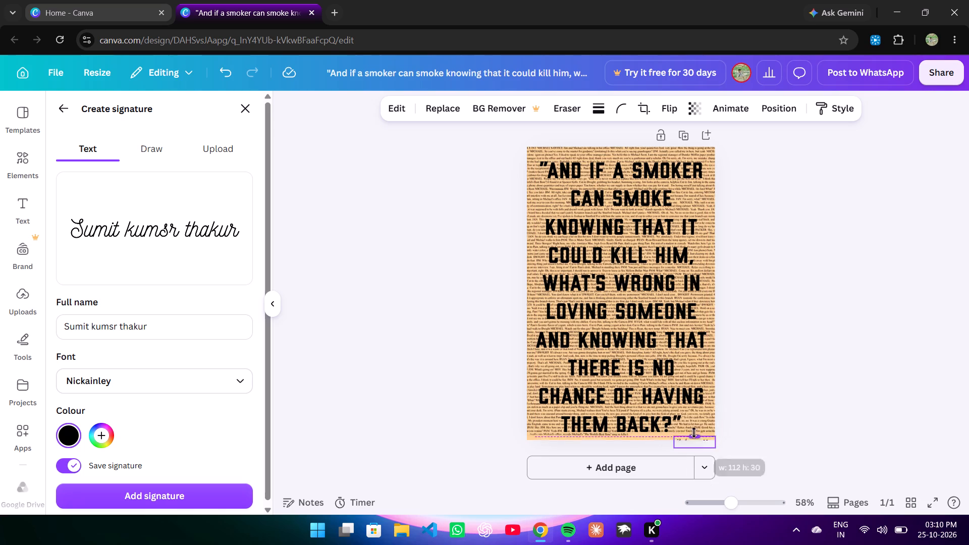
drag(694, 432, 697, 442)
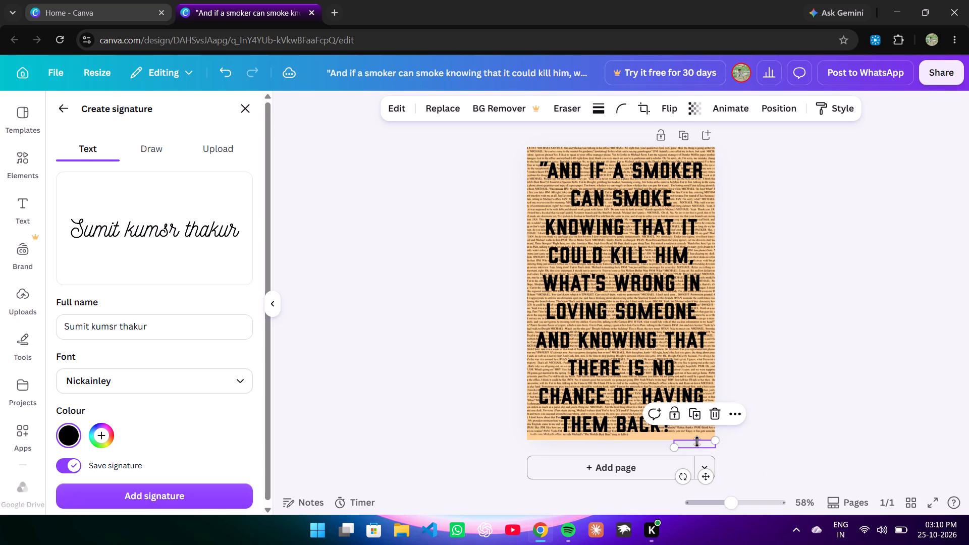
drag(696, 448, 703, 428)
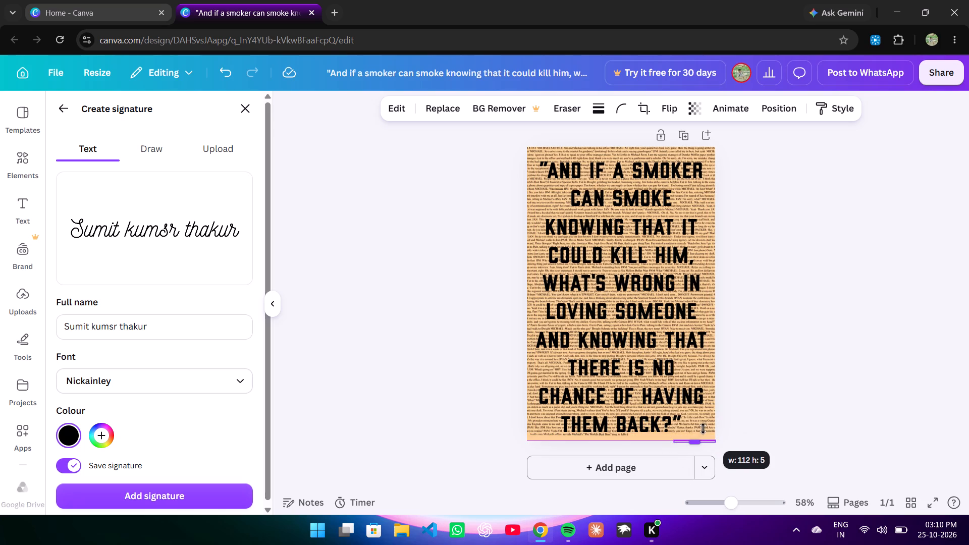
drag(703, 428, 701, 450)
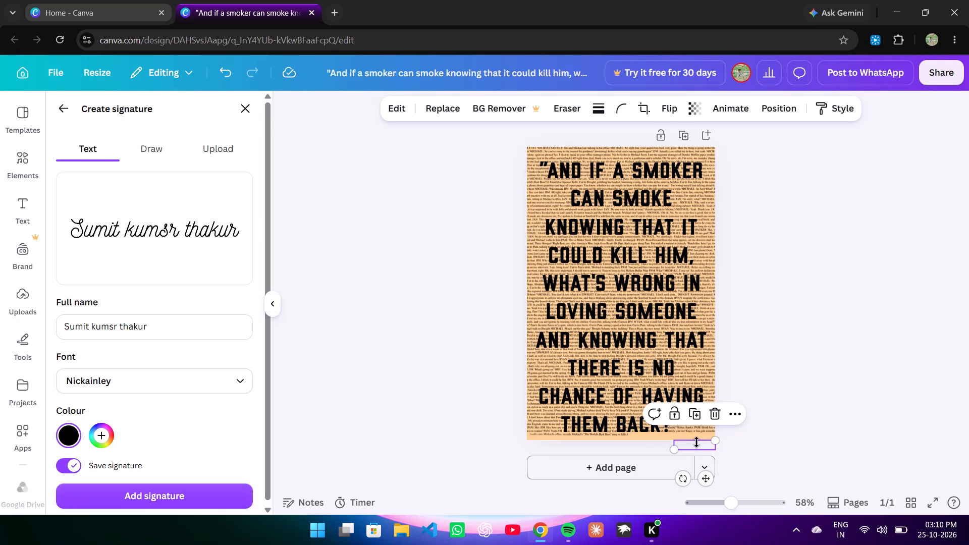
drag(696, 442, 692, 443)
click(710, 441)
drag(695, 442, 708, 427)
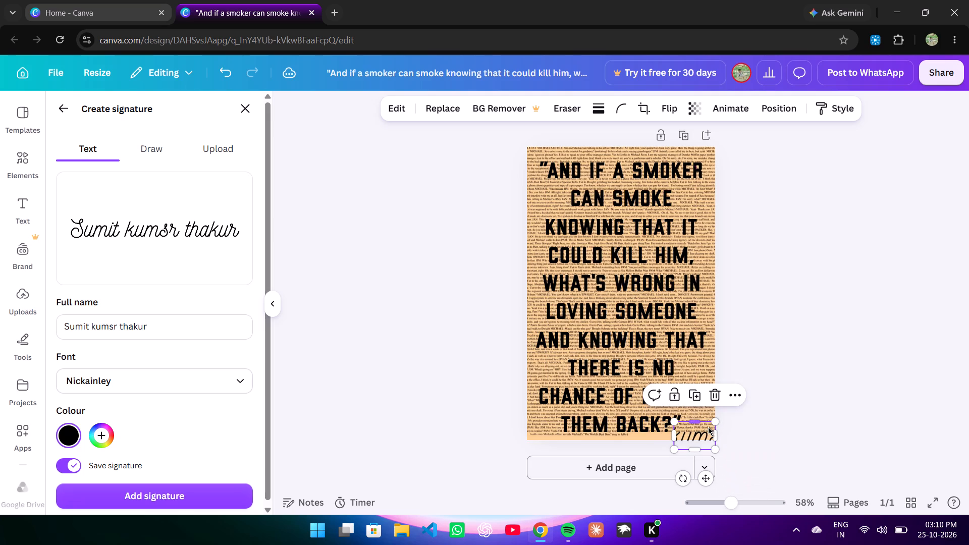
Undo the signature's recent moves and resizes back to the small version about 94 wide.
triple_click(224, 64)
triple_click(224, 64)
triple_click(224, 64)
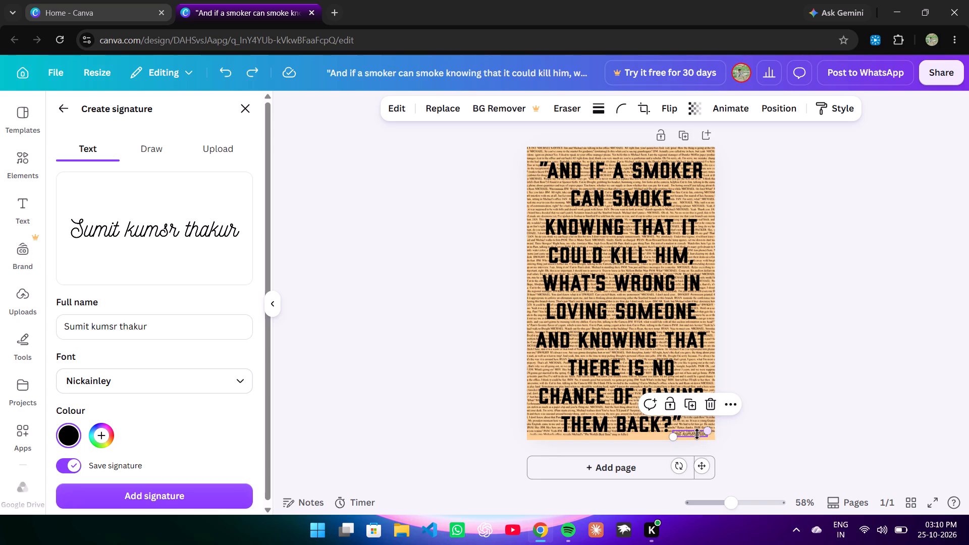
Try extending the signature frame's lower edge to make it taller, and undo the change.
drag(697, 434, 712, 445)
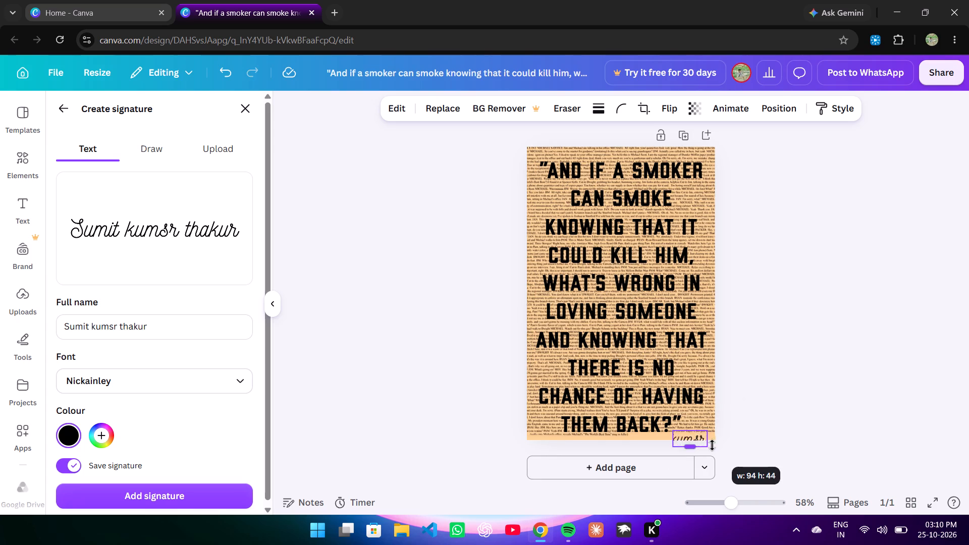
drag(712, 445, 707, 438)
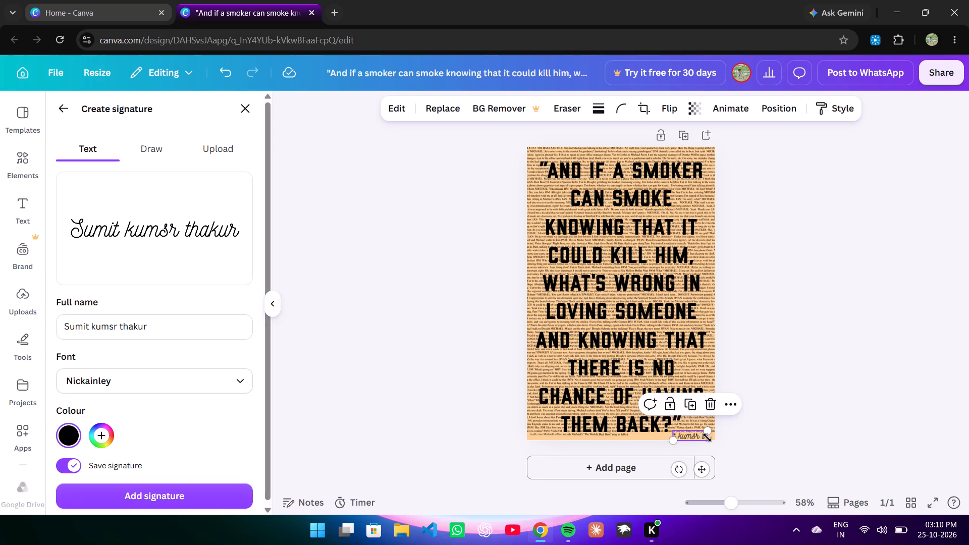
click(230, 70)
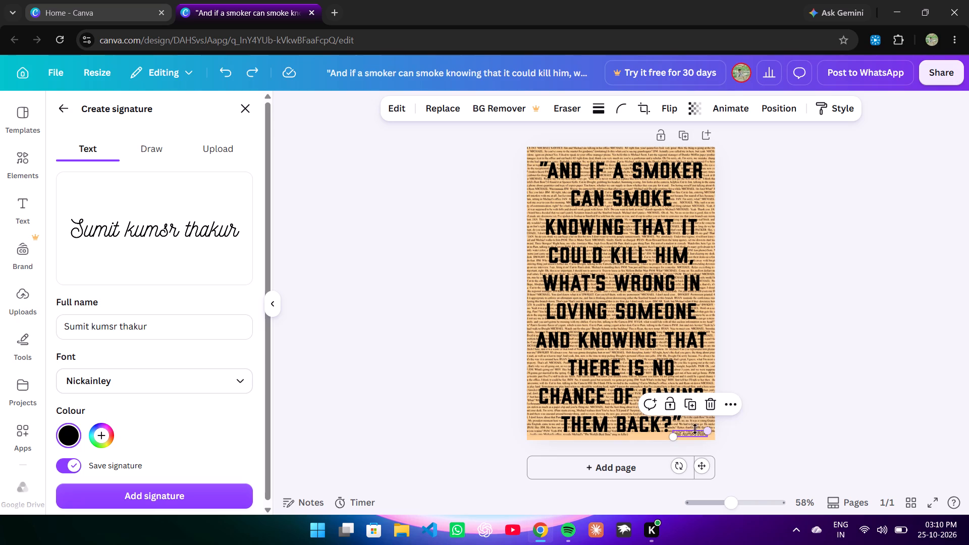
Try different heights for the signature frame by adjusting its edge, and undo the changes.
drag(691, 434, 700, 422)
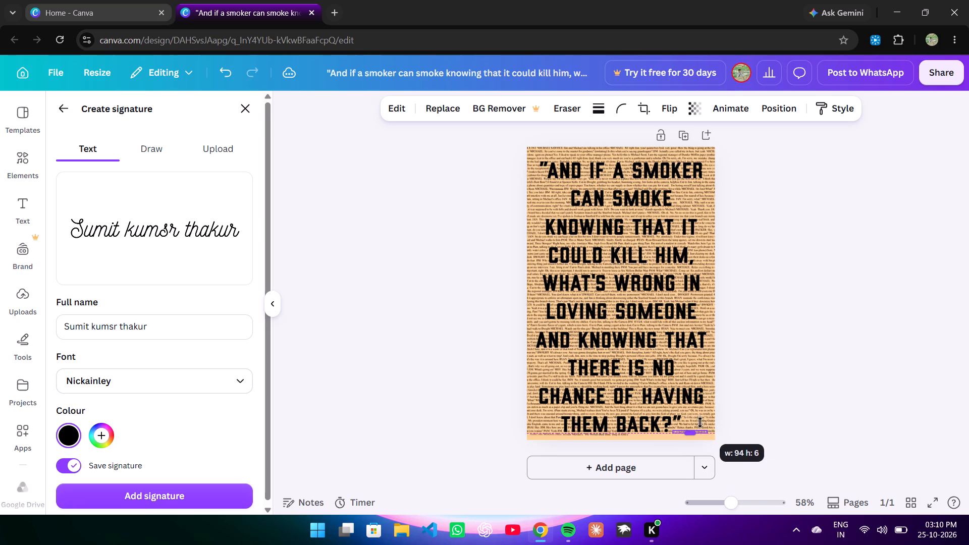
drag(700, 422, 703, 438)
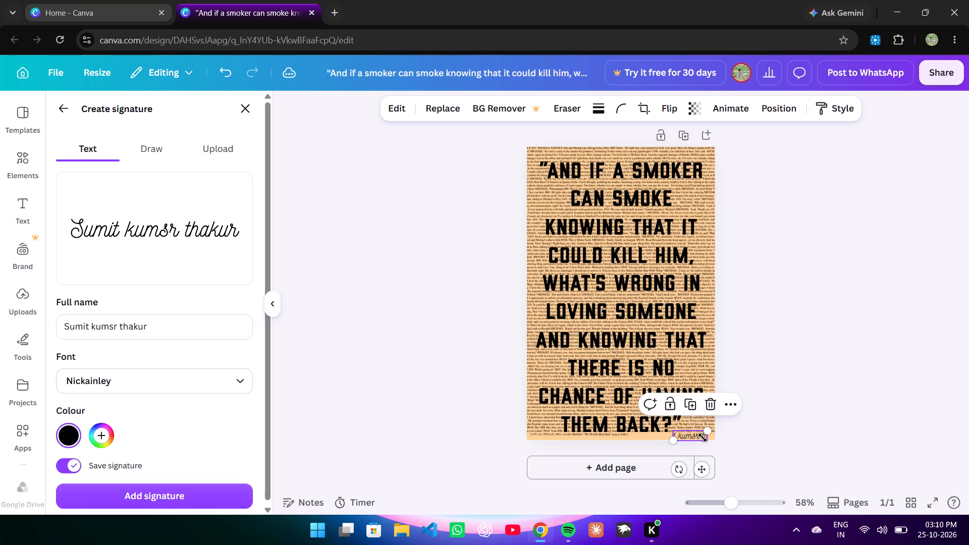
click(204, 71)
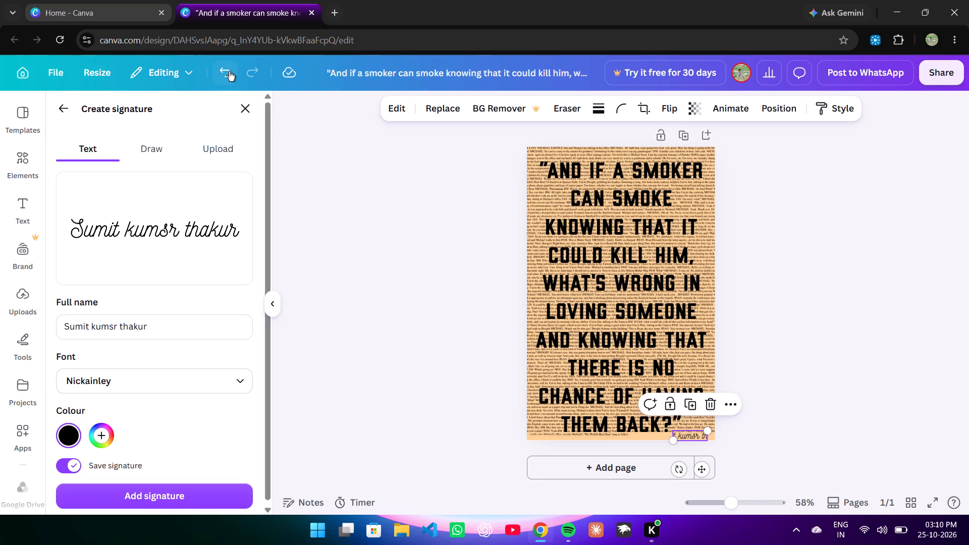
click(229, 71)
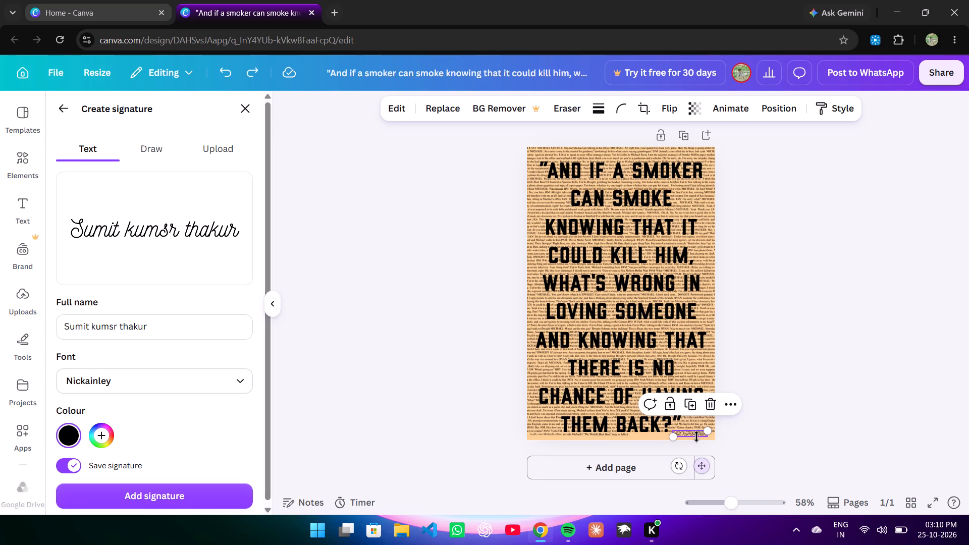
Enlarge the signature from its upper corner to about 115 by 20, reaching the poster's right edge.
drag(708, 429, 714, 434)
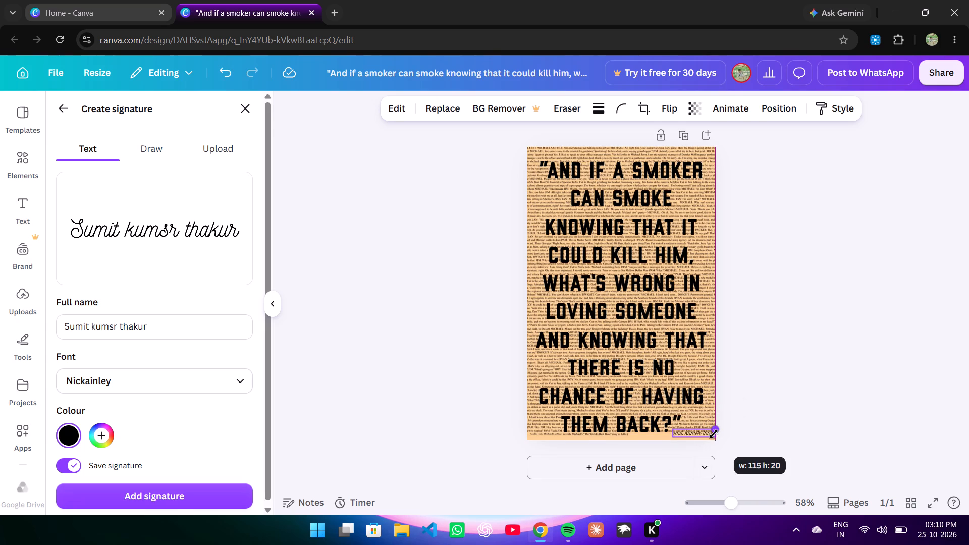
drag(714, 434, 714, 434)
Enlarge and widen the signature leftward along the poster's bottom so more of the cropped name shows.
drag(674, 435, 666, 435)
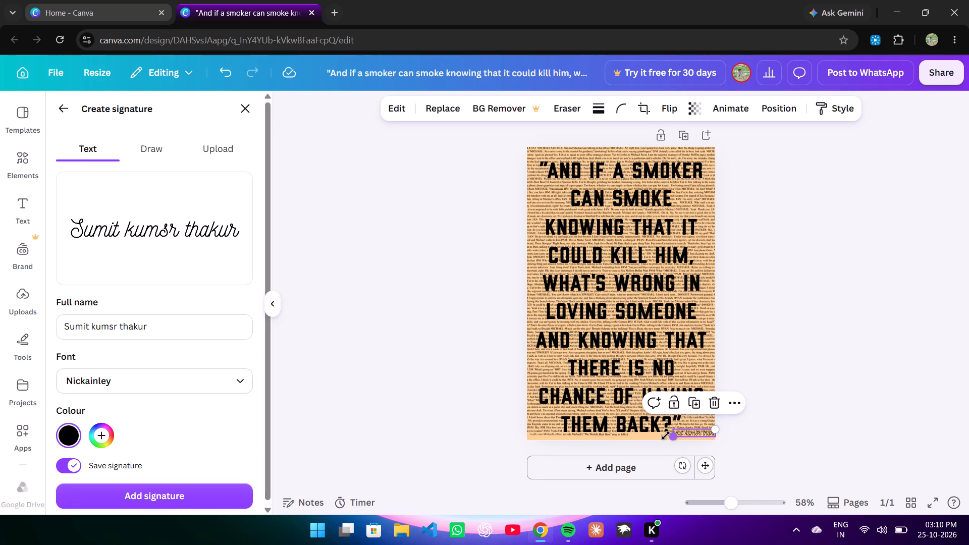
drag(666, 435, 655, 437)
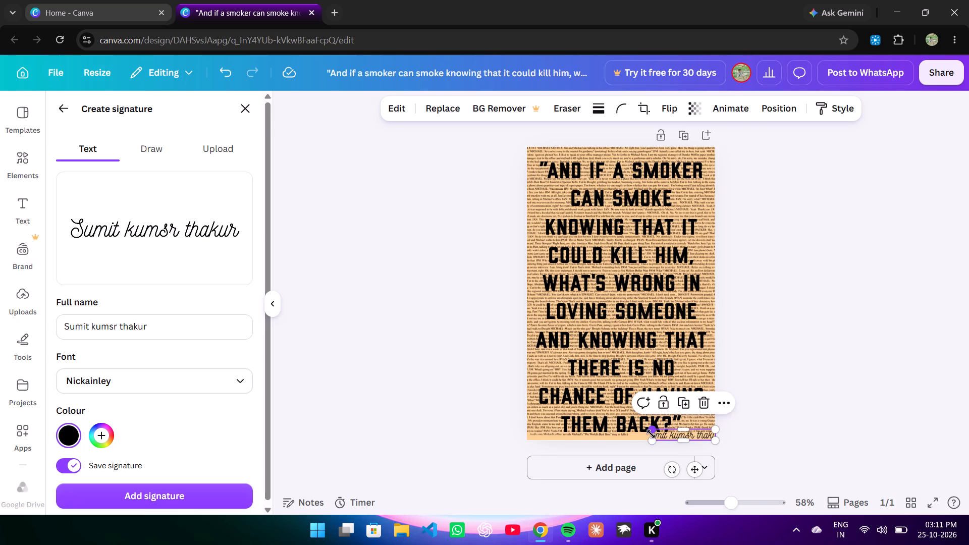
drag(650, 435, 633, 438)
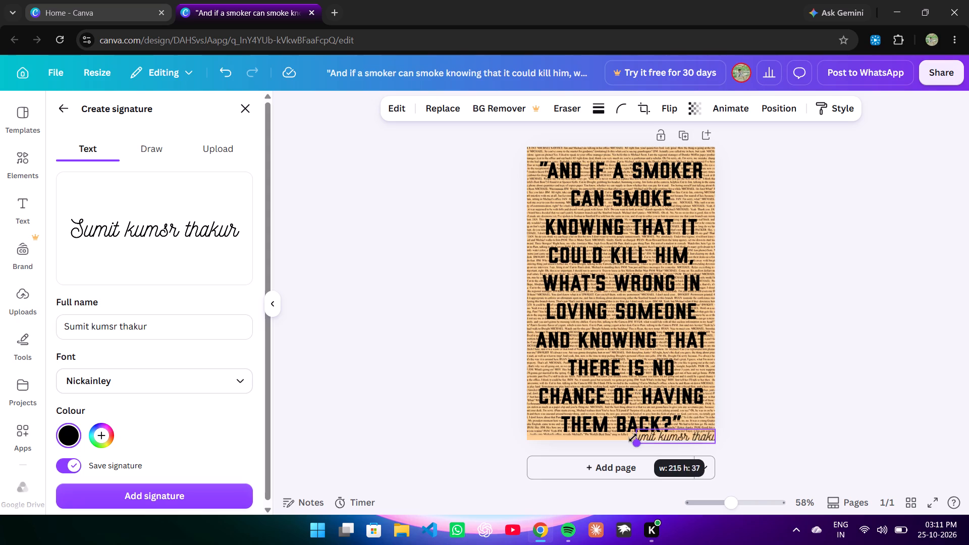
drag(633, 438, 605, 435)
drag(608, 439, 588, 440)
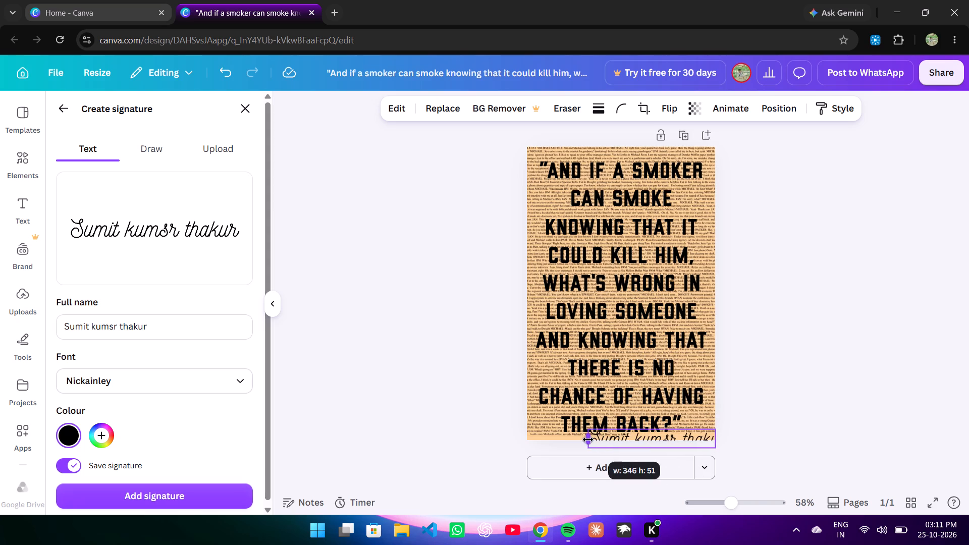
drag(588, 440, 591, 440)
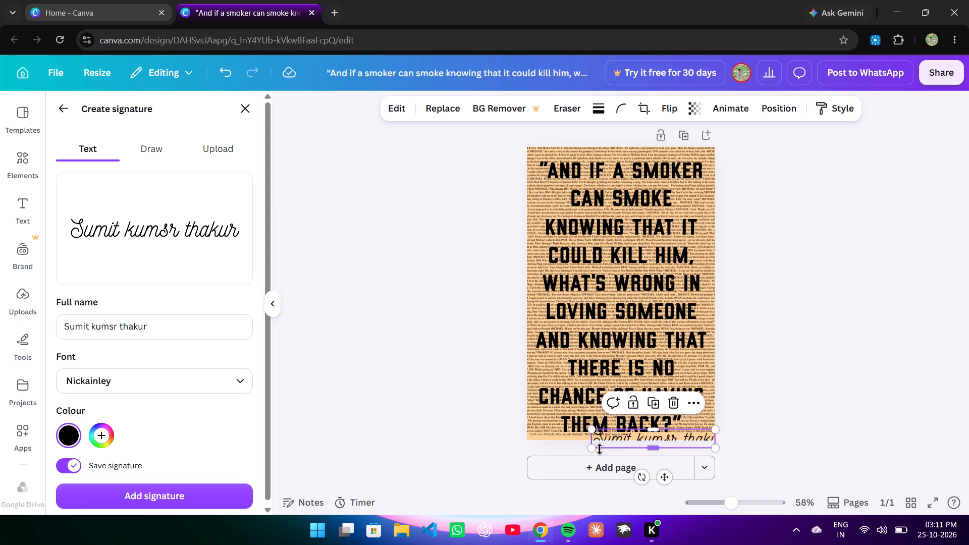
Scale the signature down proportionally to about 149 wide, keeping it against the poster's right edge.
drag(594, 450, 639, 447)
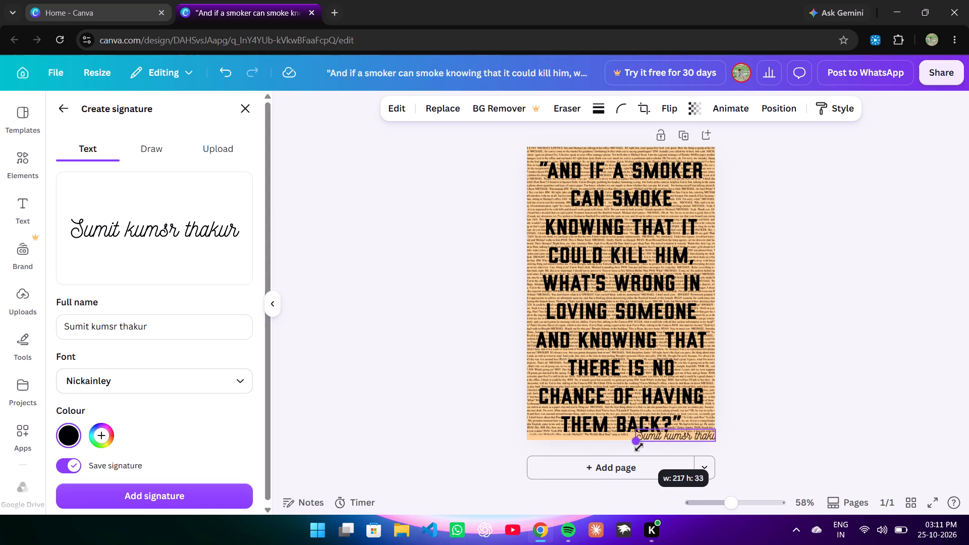
drag(639, 447, 658, 447)
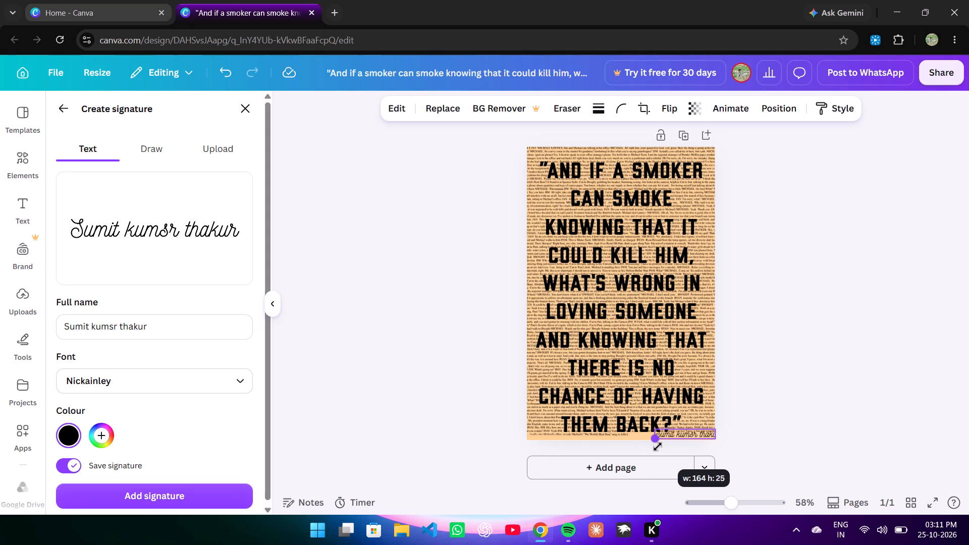
drag(658, 447, 663, 447)
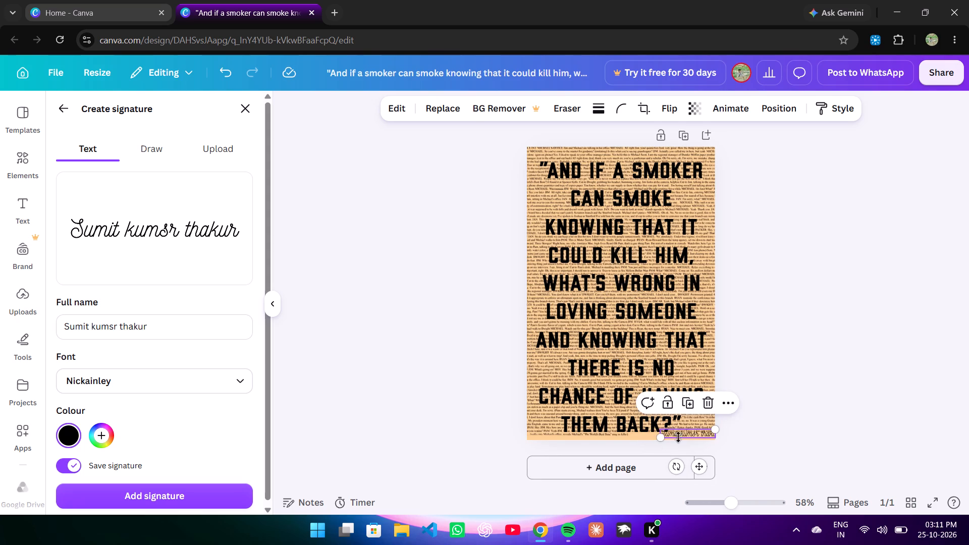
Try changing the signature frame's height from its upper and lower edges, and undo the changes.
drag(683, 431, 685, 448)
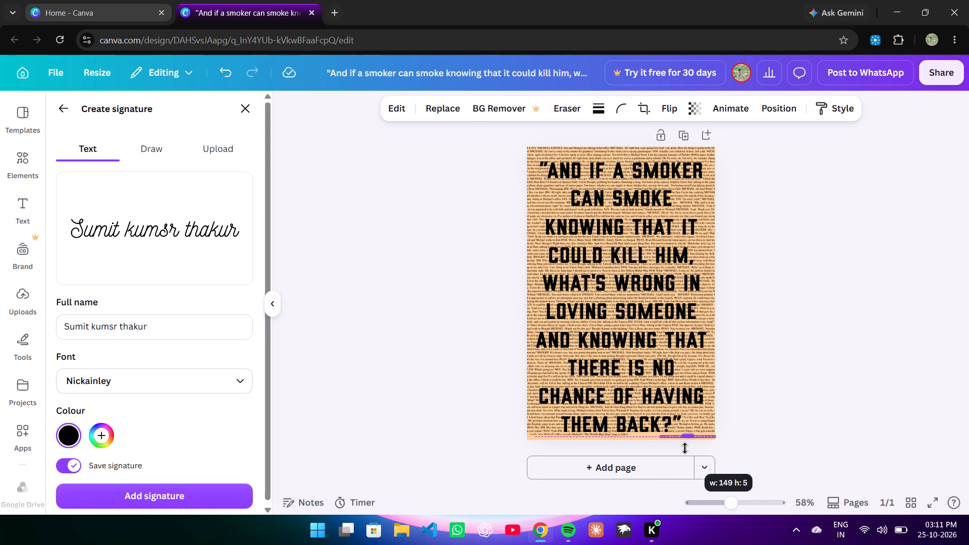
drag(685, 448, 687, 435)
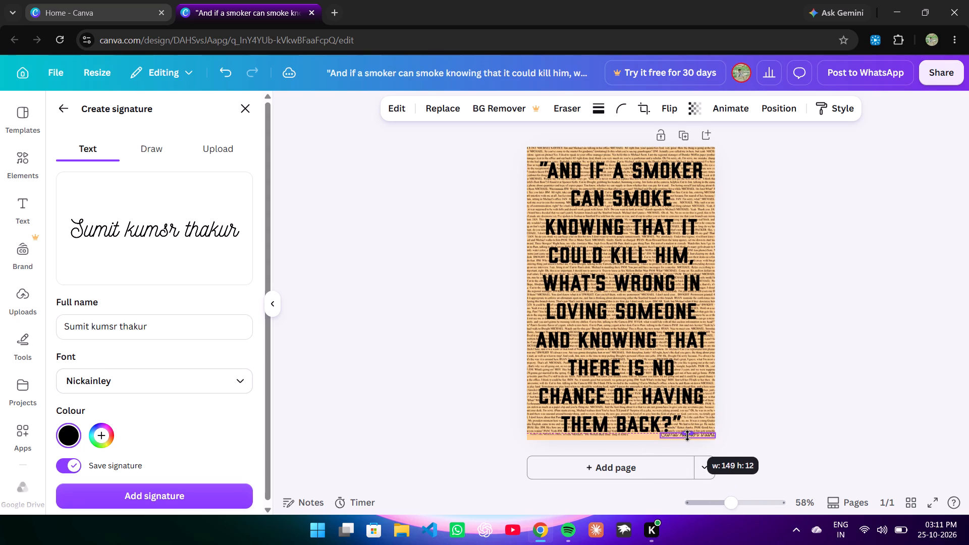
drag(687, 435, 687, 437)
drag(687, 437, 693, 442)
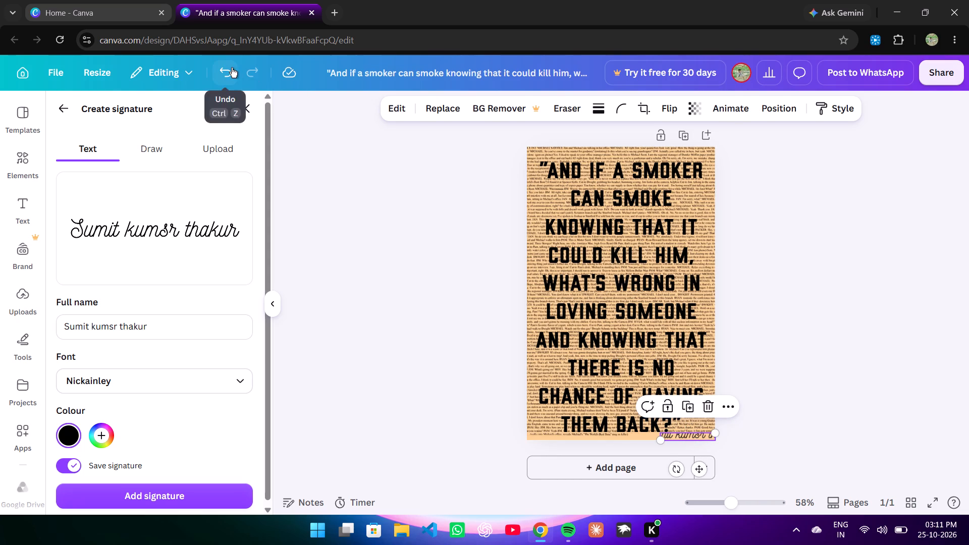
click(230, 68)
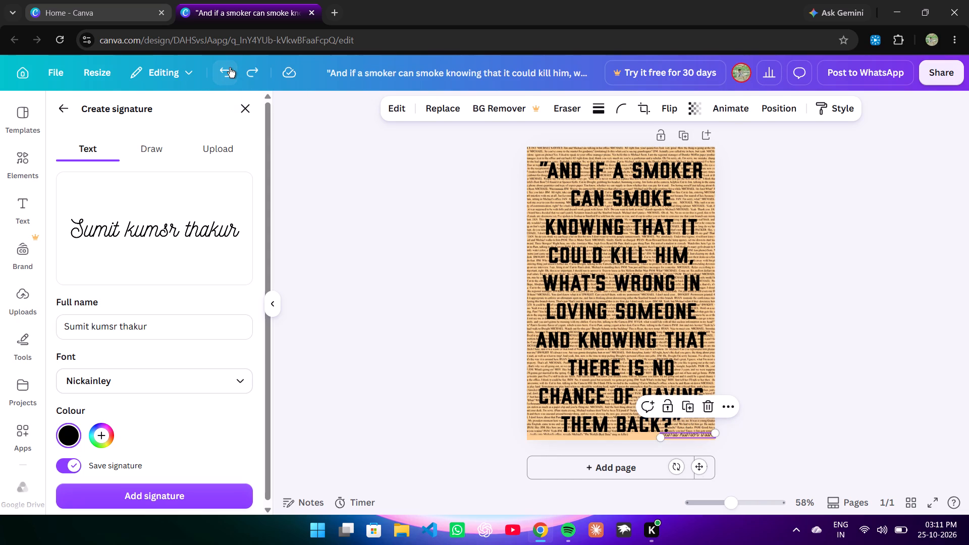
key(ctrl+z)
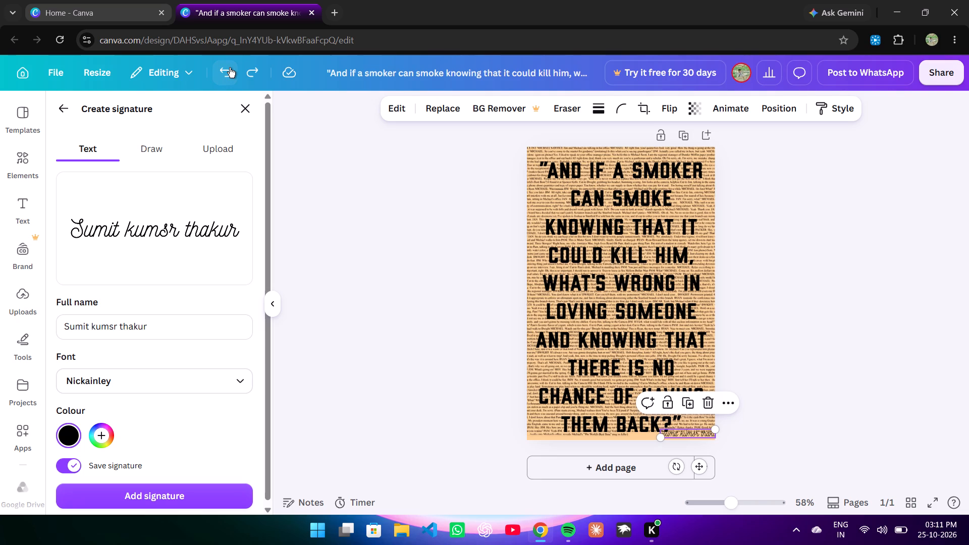
Move the signature down to the poster's bottom edge in the bottom-right corner, and deselect it.
click(813, 364)
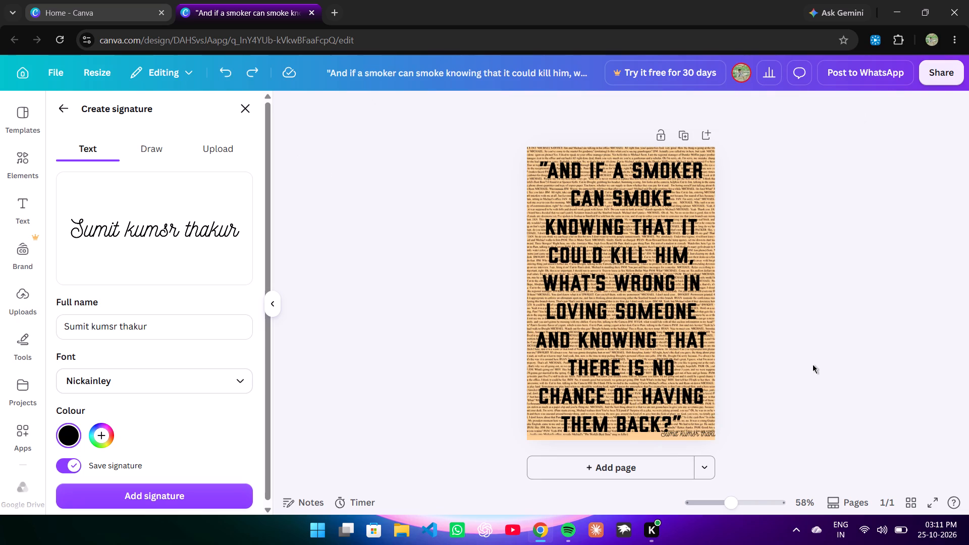
click(689, 433)
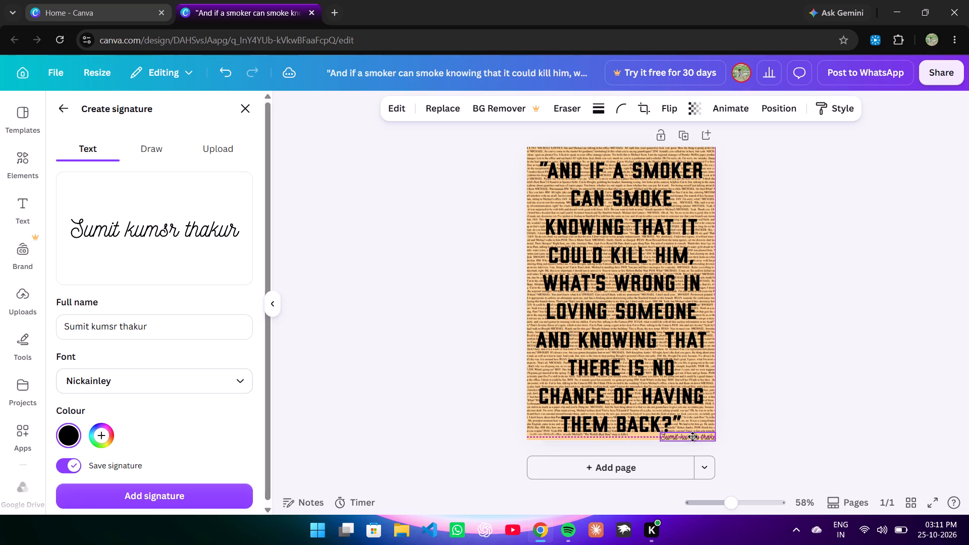
click(831, 420)
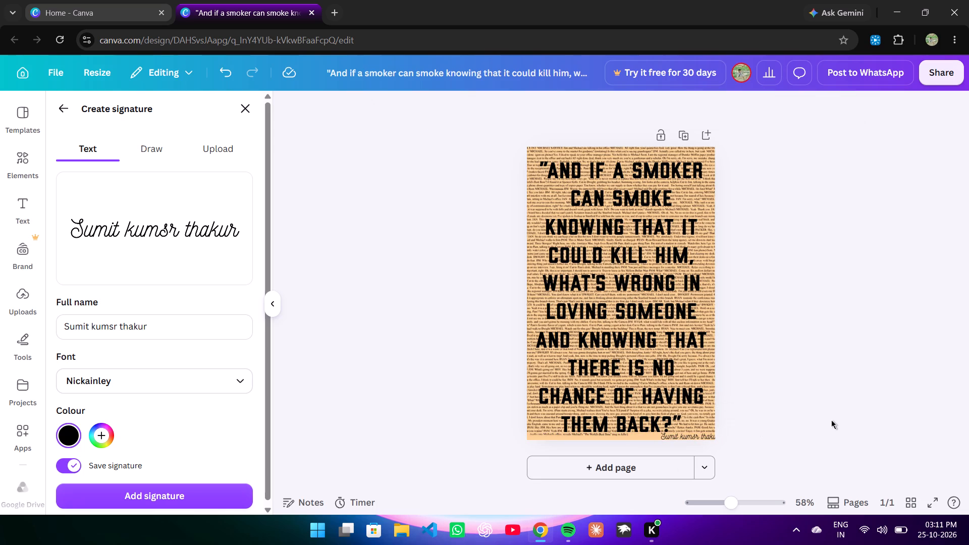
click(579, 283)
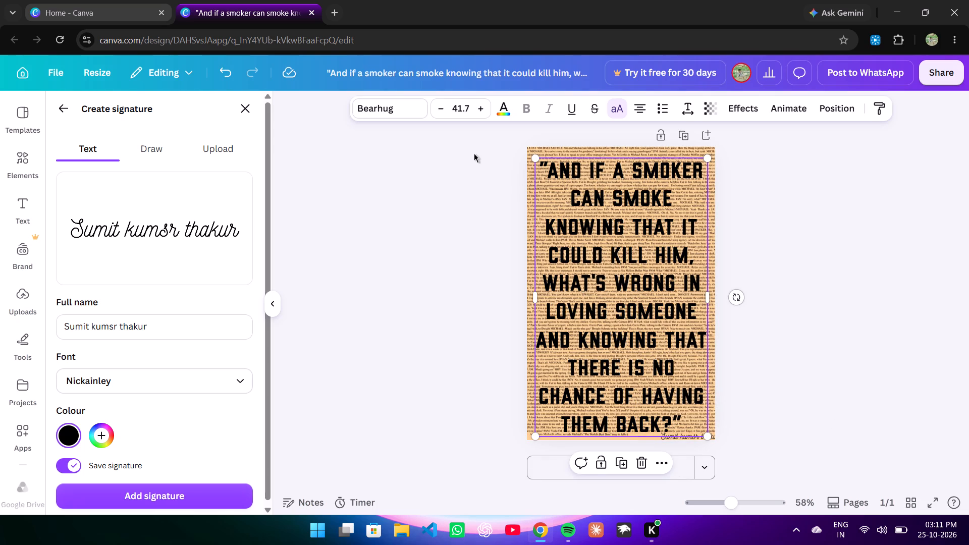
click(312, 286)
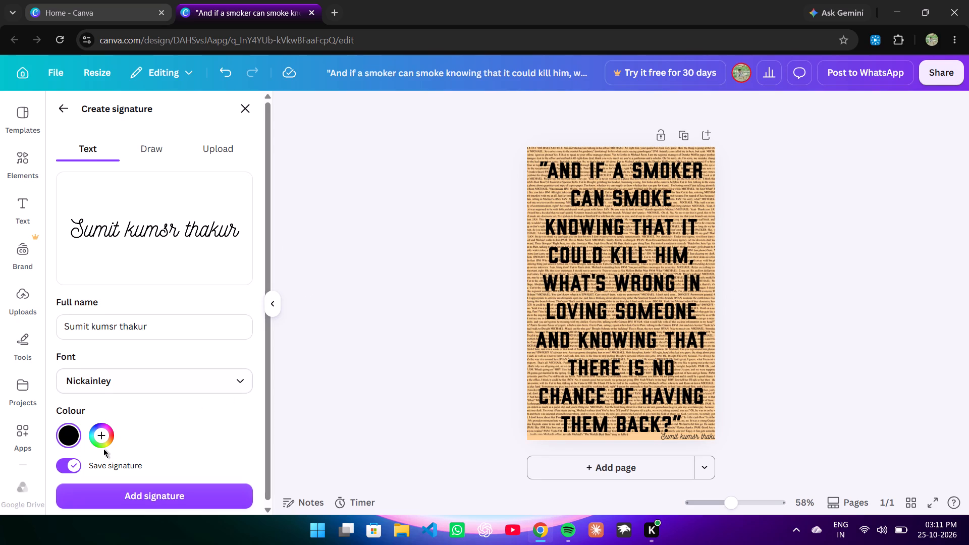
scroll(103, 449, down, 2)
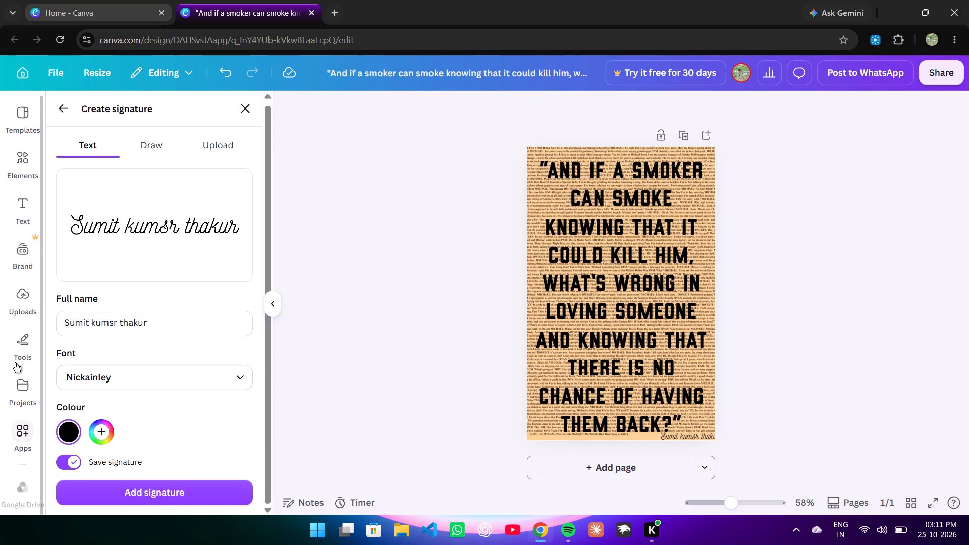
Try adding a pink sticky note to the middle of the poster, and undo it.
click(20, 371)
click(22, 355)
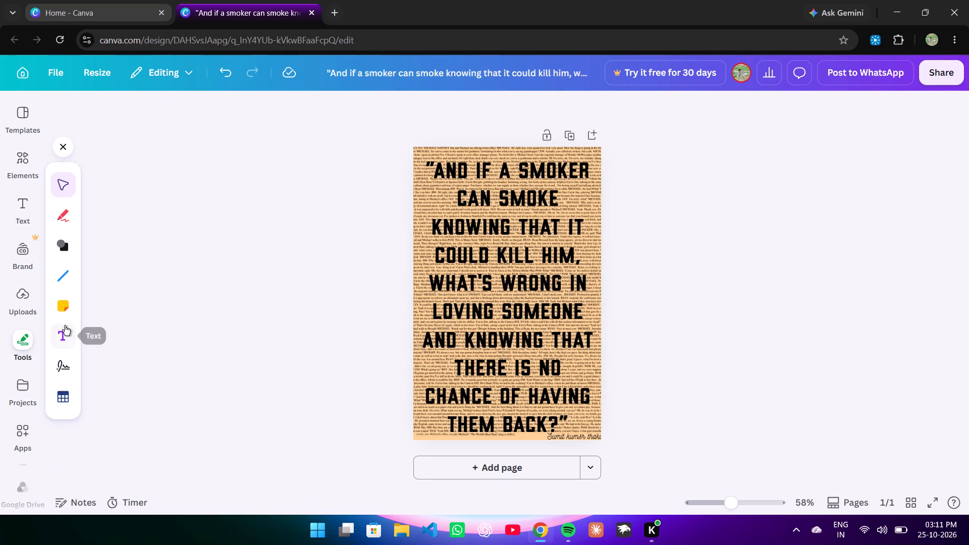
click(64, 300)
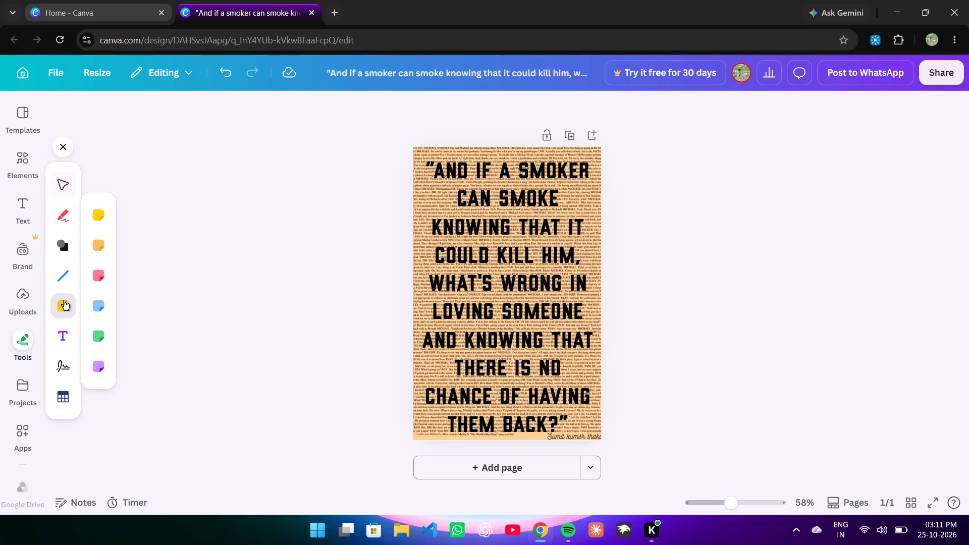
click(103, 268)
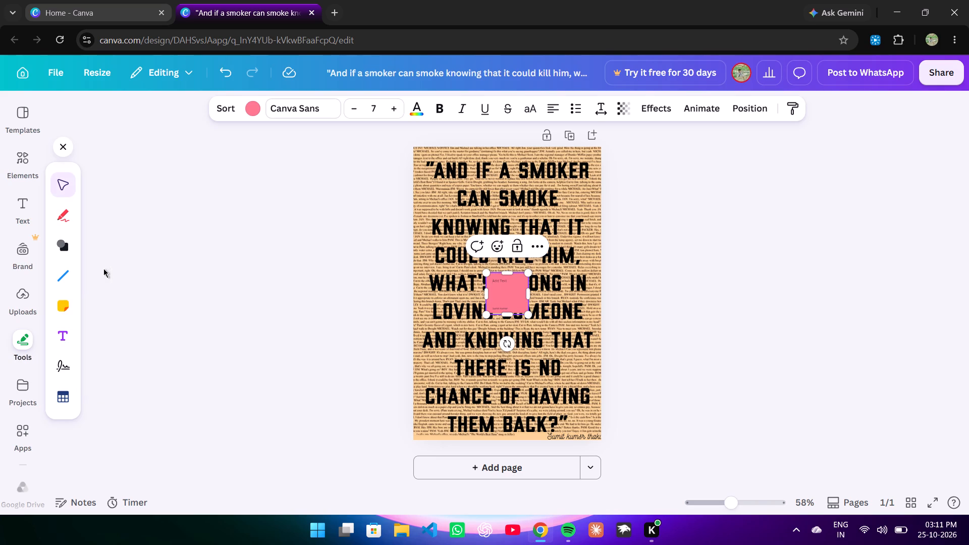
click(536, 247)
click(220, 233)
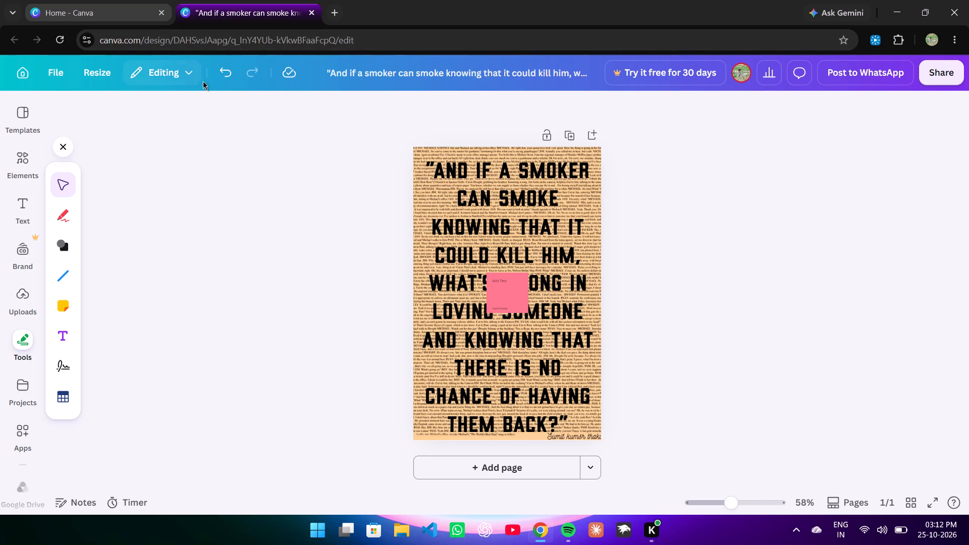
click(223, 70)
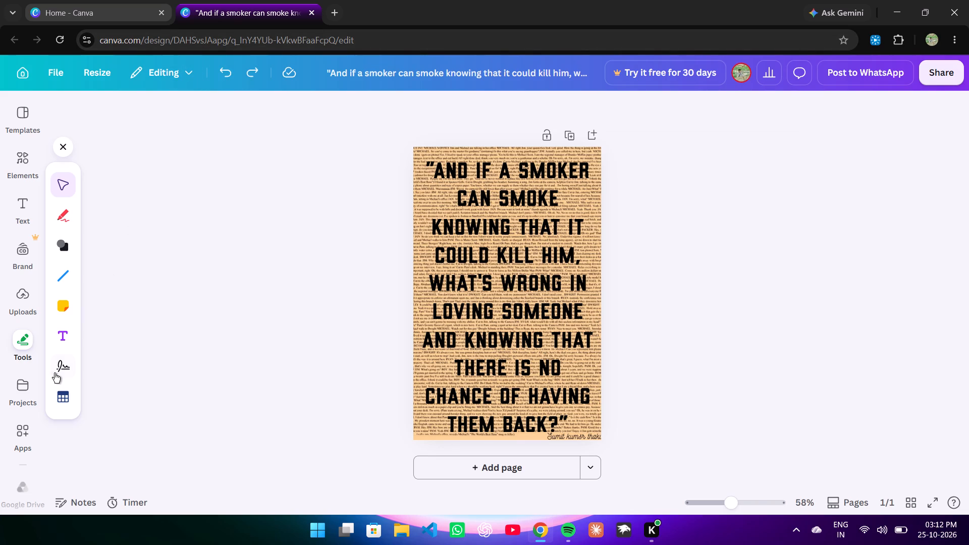
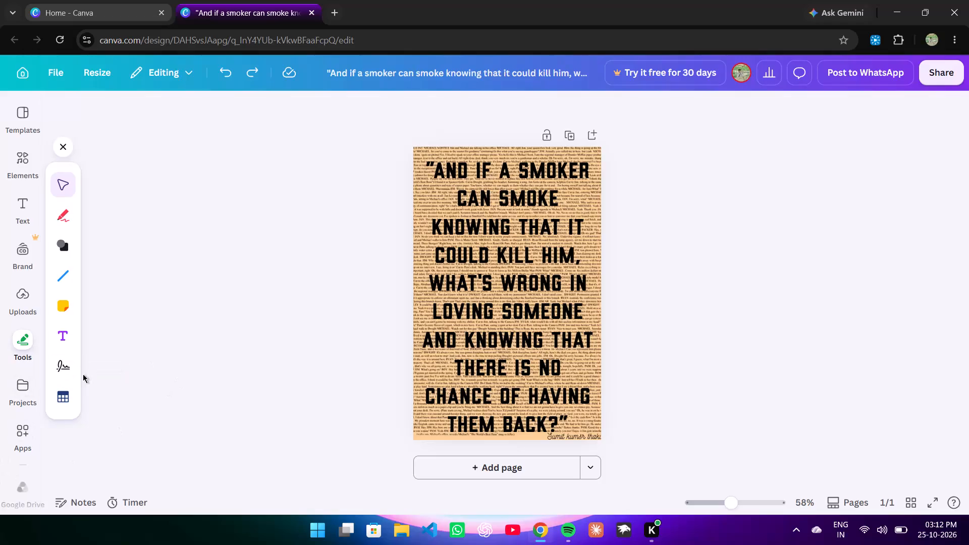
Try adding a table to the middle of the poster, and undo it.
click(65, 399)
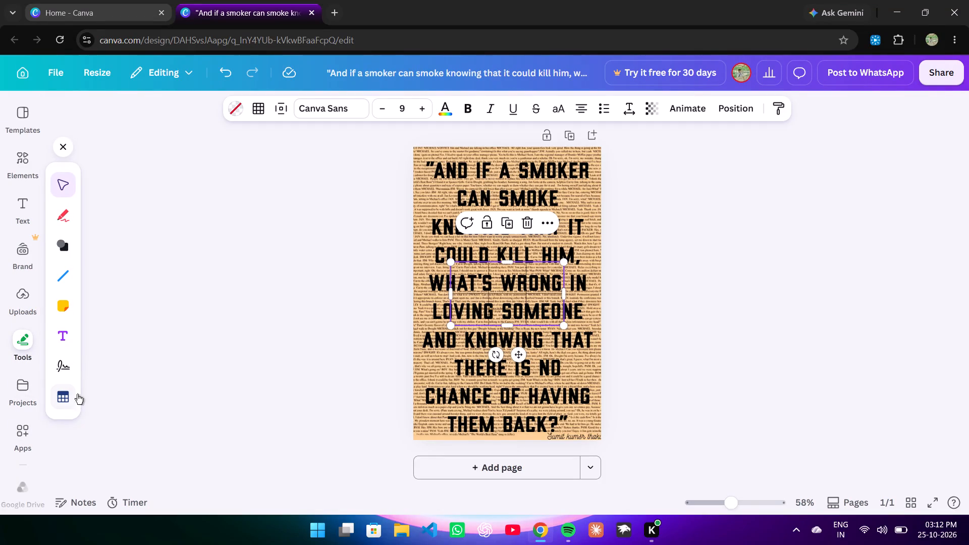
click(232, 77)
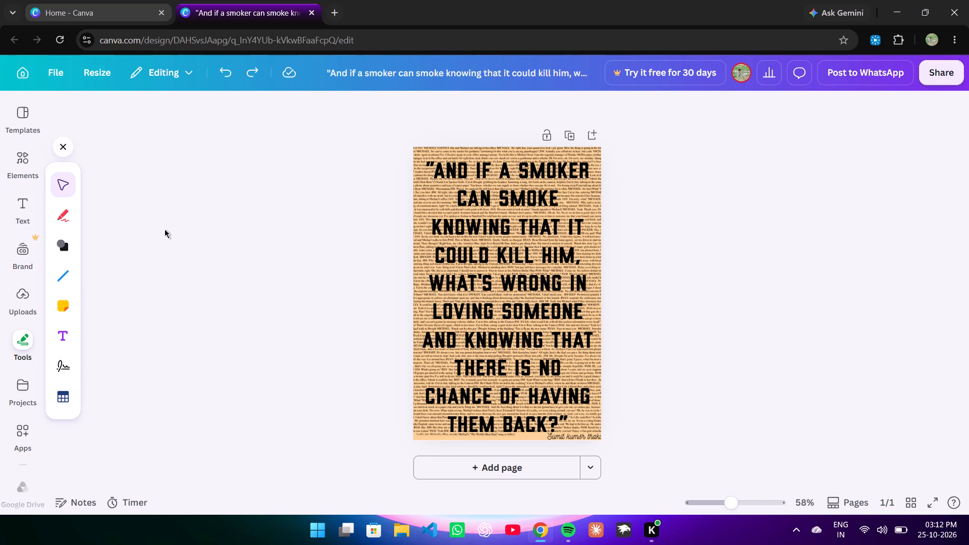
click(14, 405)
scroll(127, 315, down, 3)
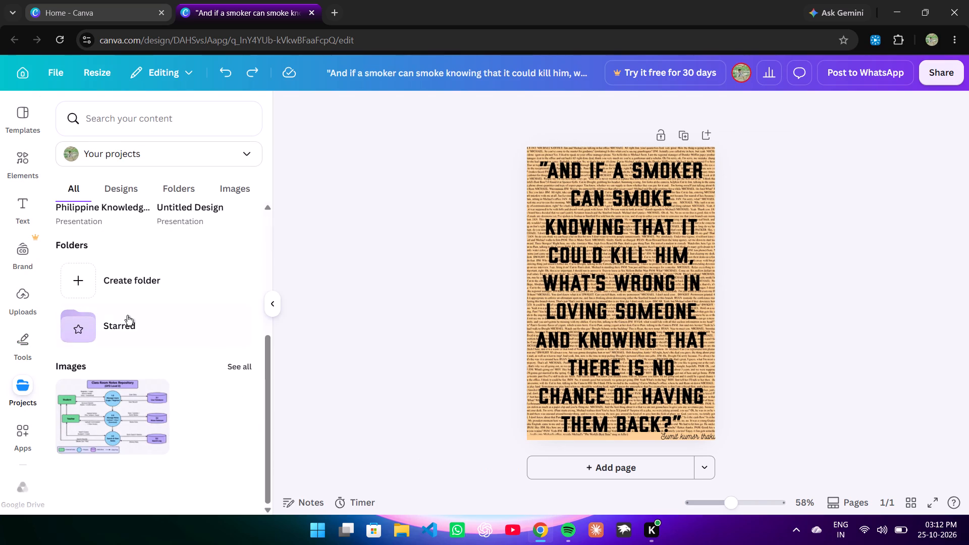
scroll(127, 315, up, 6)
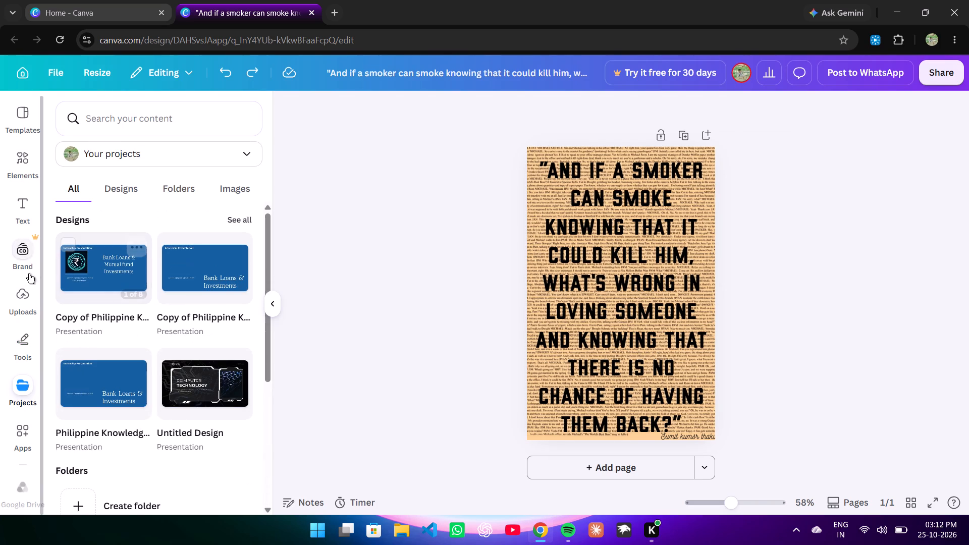
click(38, 199)
click(28, 203)
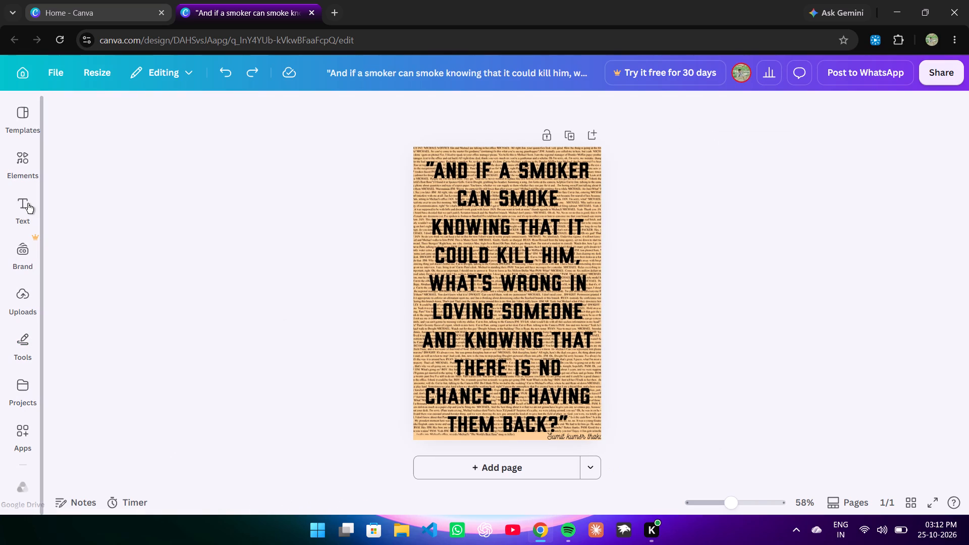
click(28, 203)
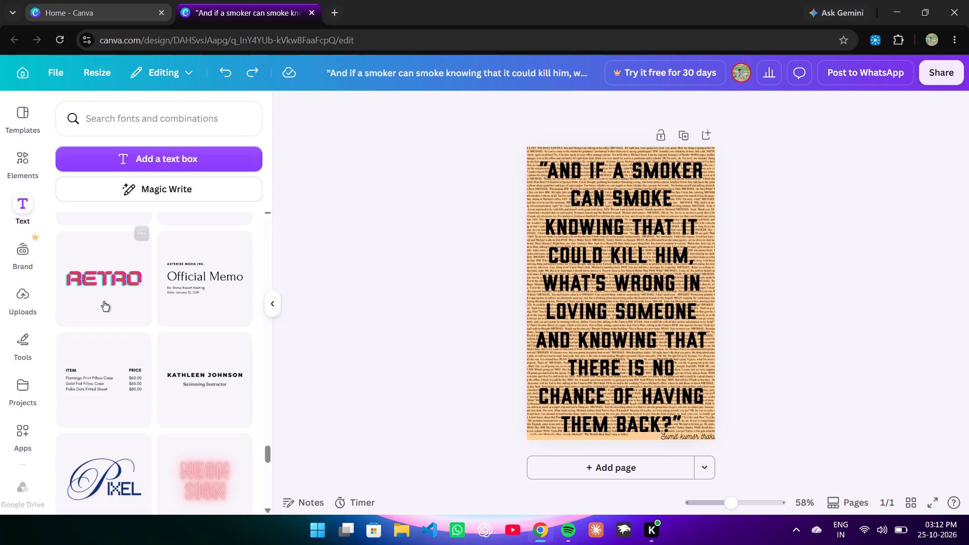
scroll(107, 313, down, 3)
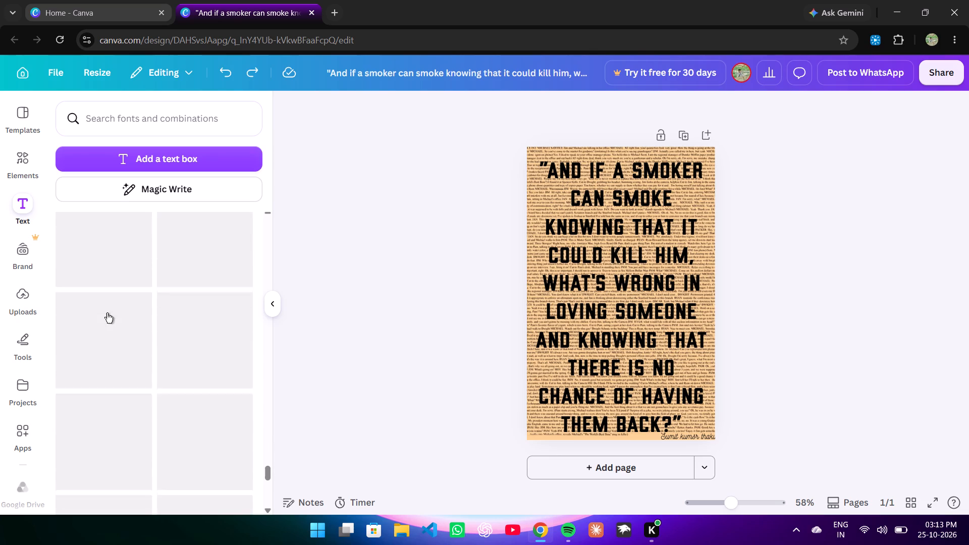
scroll(115, 295, down, 4)
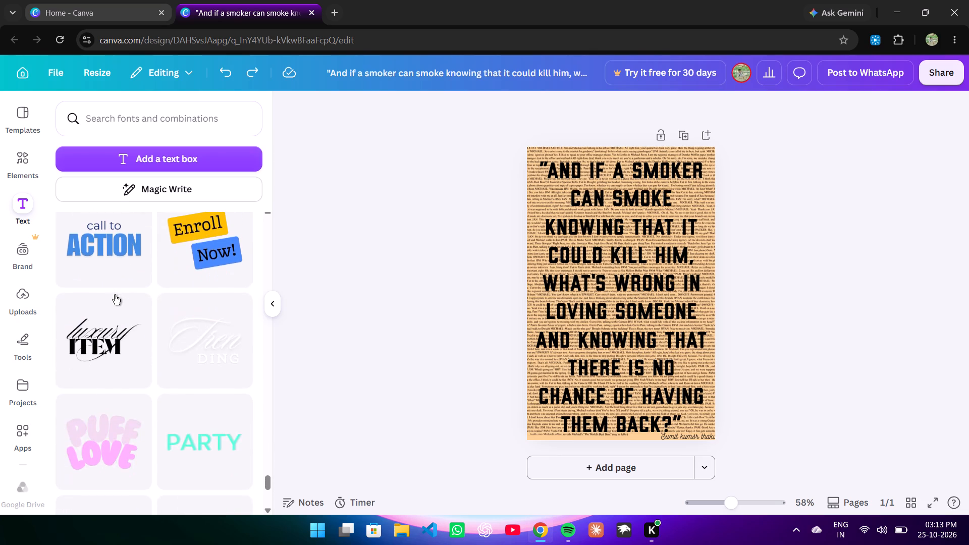
scroll(115, 295, down, 1)
scroll(115, 295, right, 1)
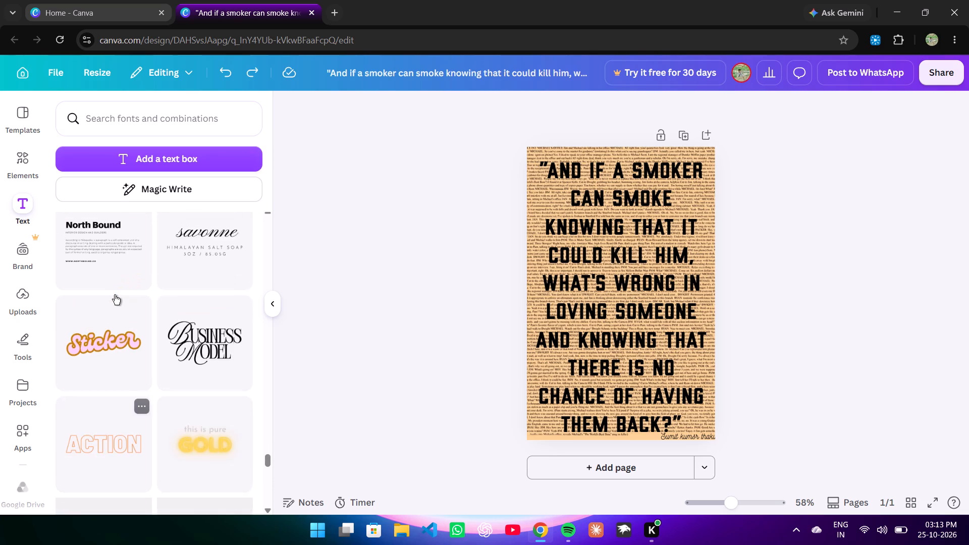
scroll(115, 295, right, 1)
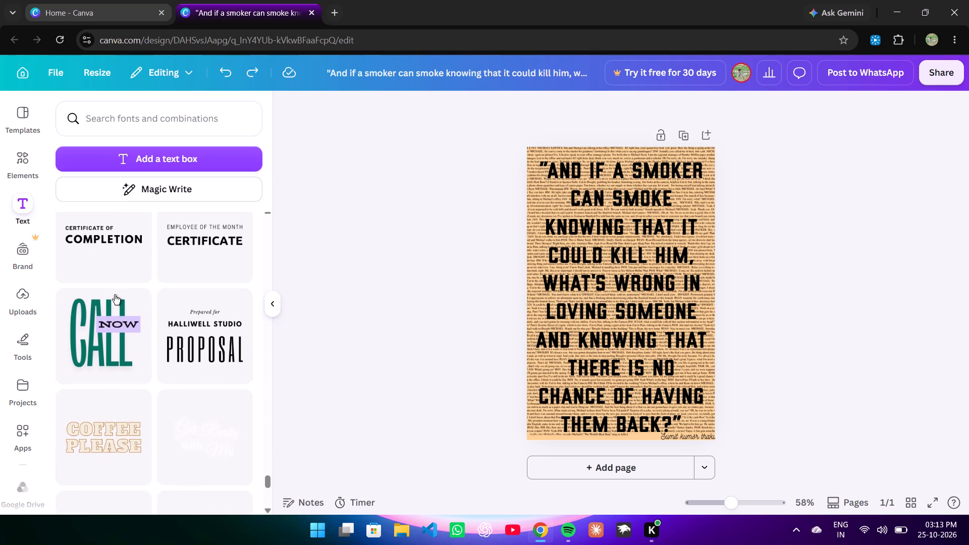
scroll(115, 295, down, 1)
scroll(115, 295, right, 3)
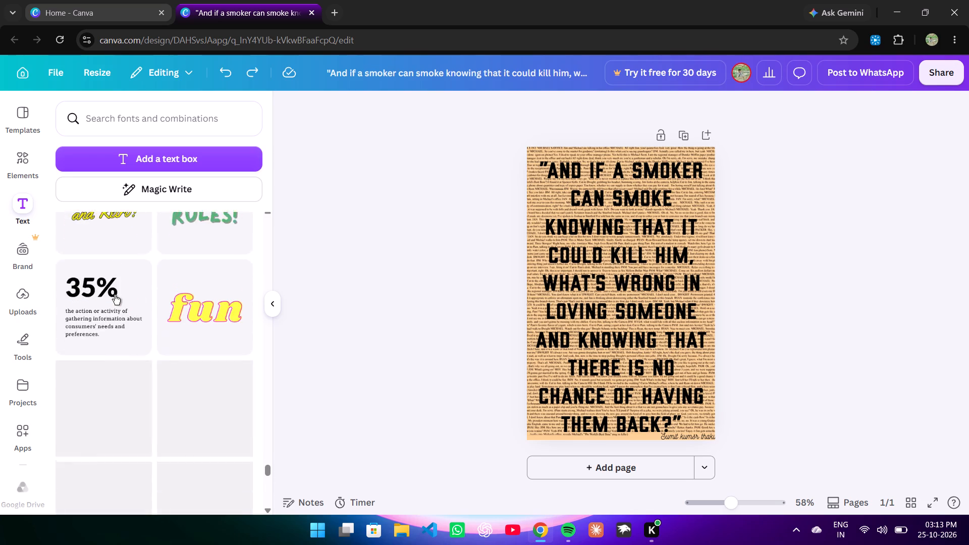
scroll(115, 295, down, 1)
scroll(115, 295, right, 3)
scroll(115, 295, down, 1)
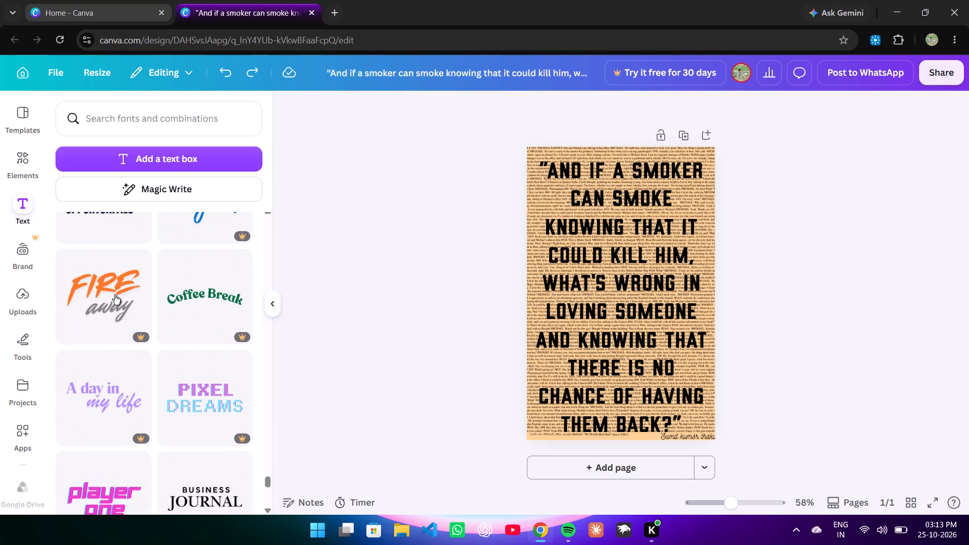
scroll(115, 295, down, 1)
scroll(115, 295, right, 1)
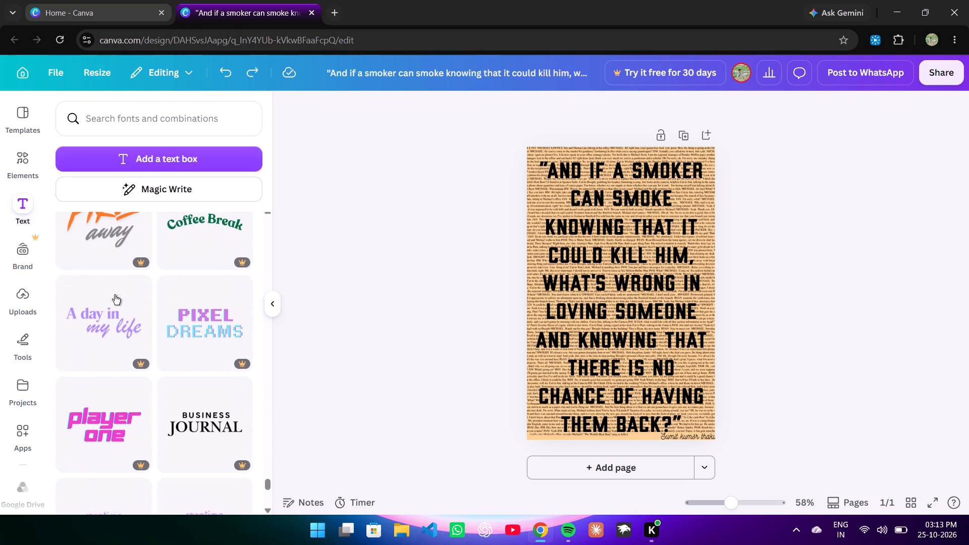
scroll(115, 295, right, 3)
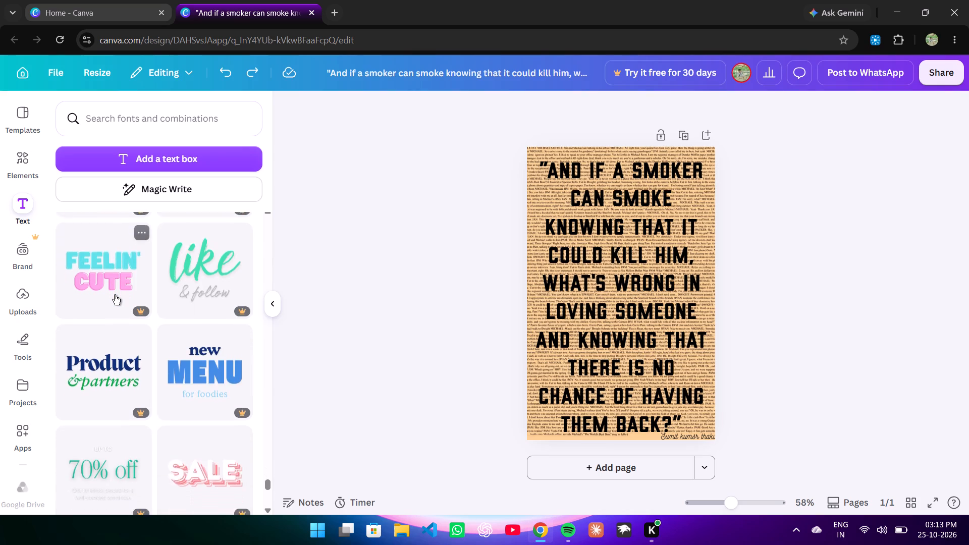
scroll(115, 295, down, 1)
scroll(115, 295, right, 1)
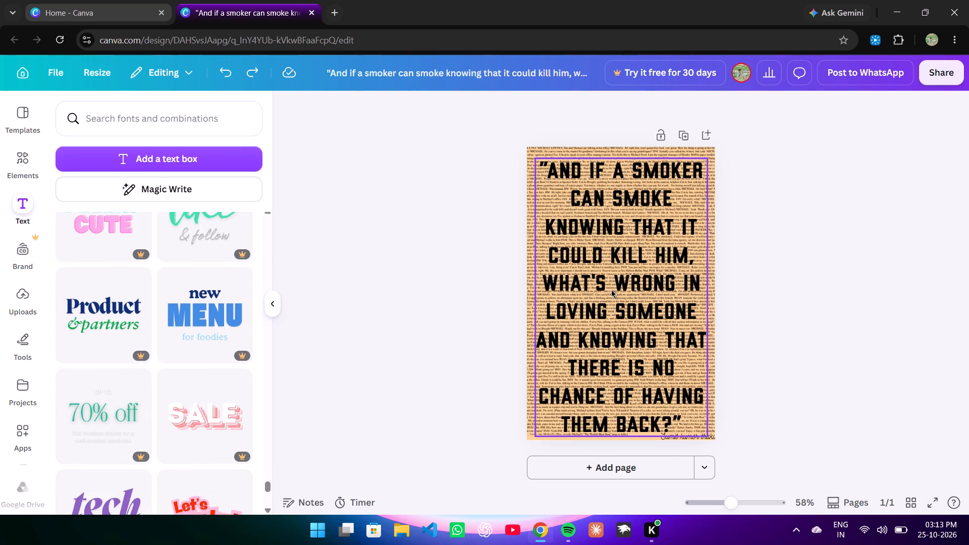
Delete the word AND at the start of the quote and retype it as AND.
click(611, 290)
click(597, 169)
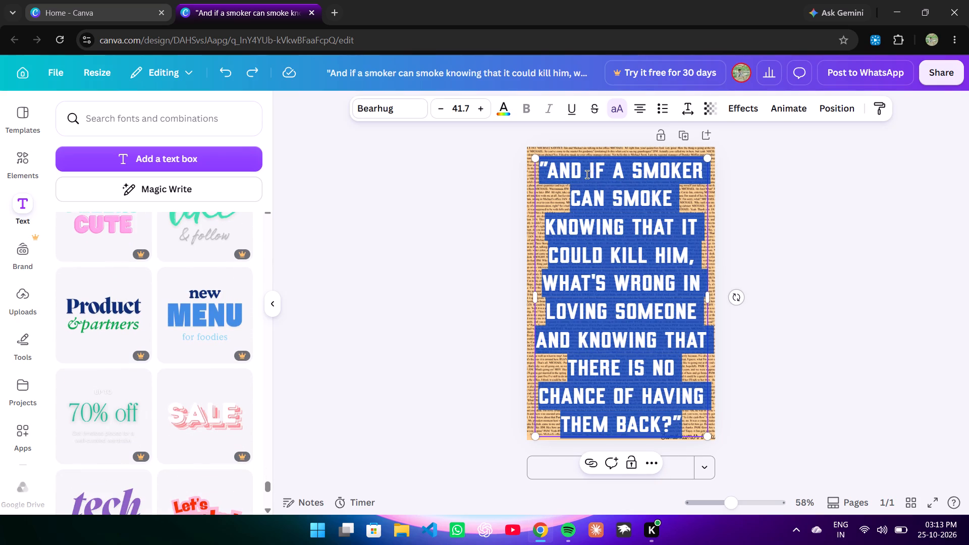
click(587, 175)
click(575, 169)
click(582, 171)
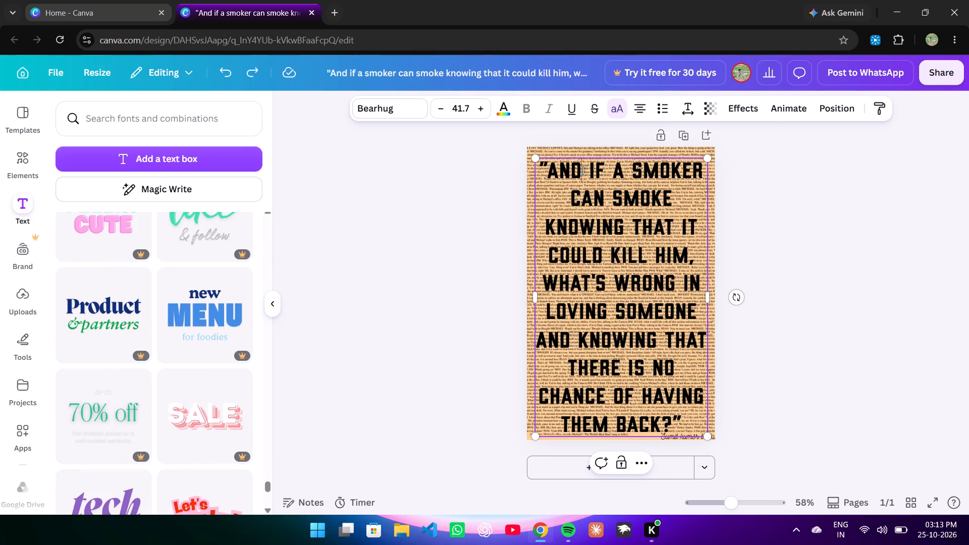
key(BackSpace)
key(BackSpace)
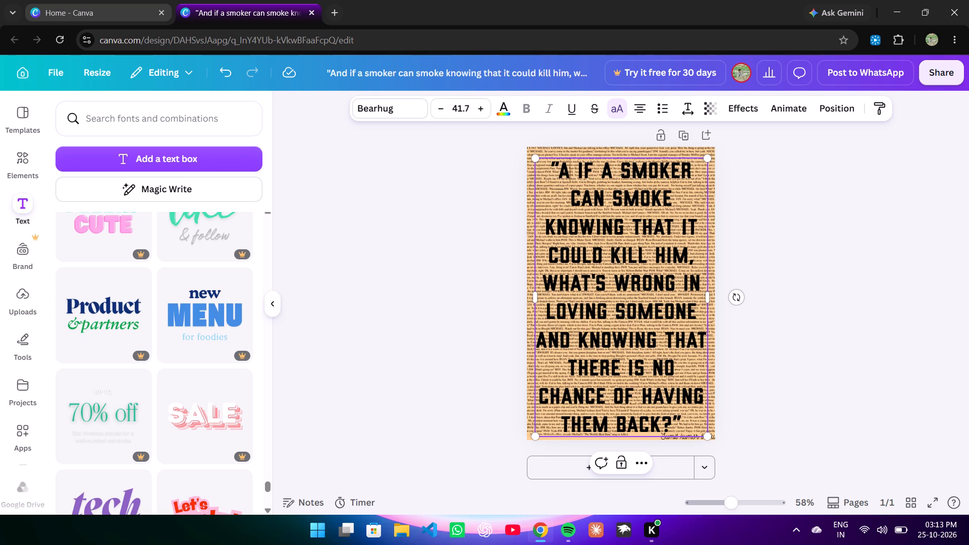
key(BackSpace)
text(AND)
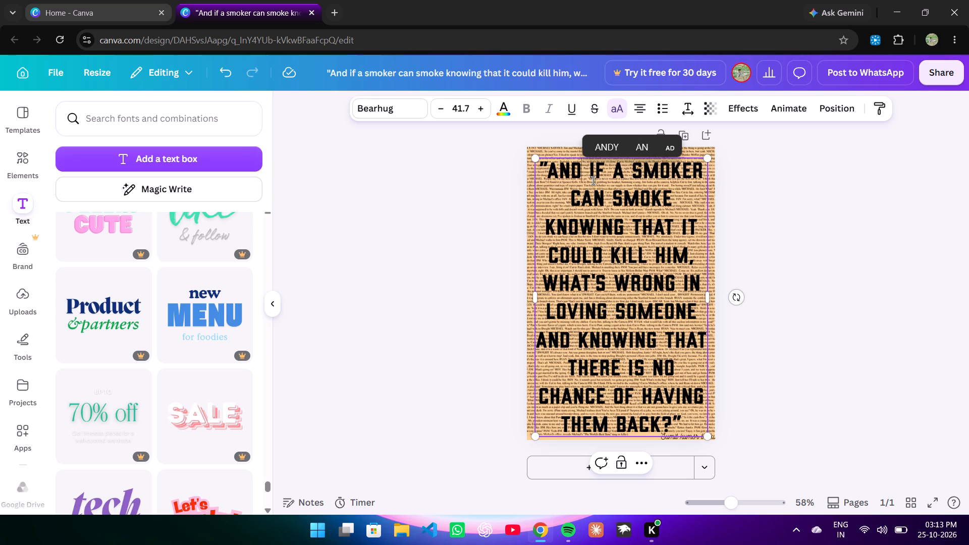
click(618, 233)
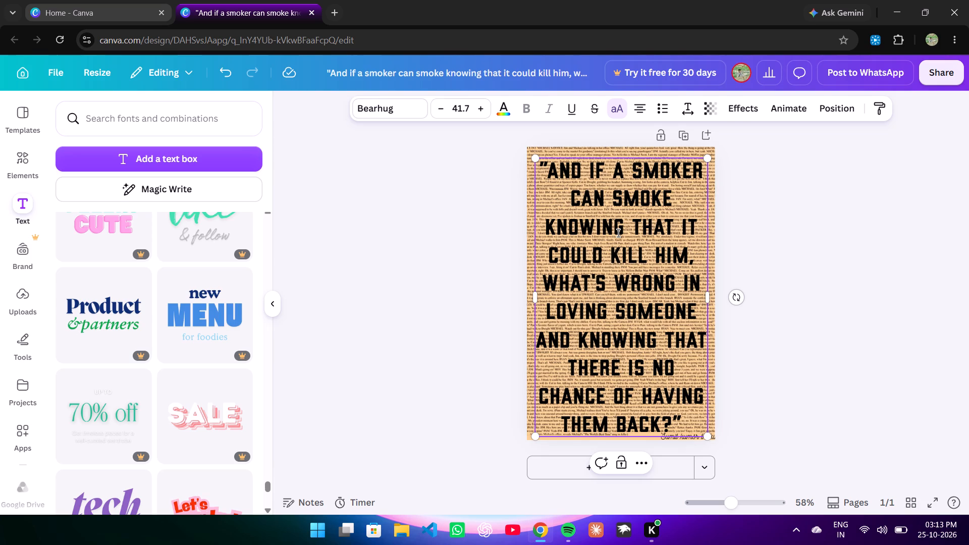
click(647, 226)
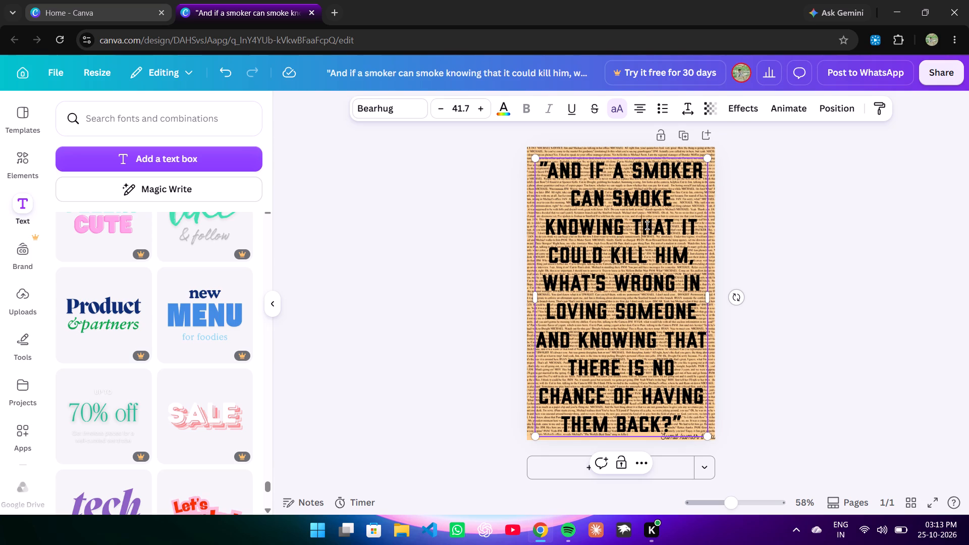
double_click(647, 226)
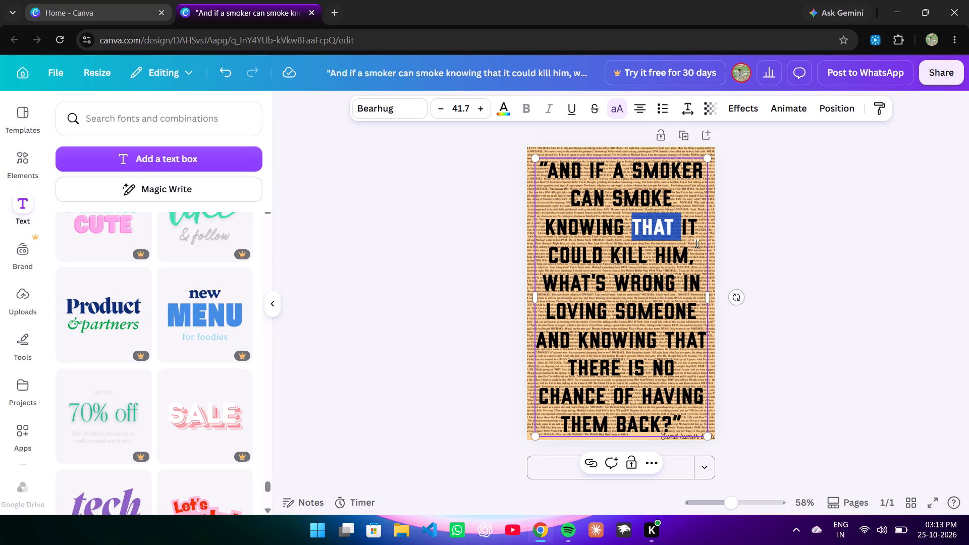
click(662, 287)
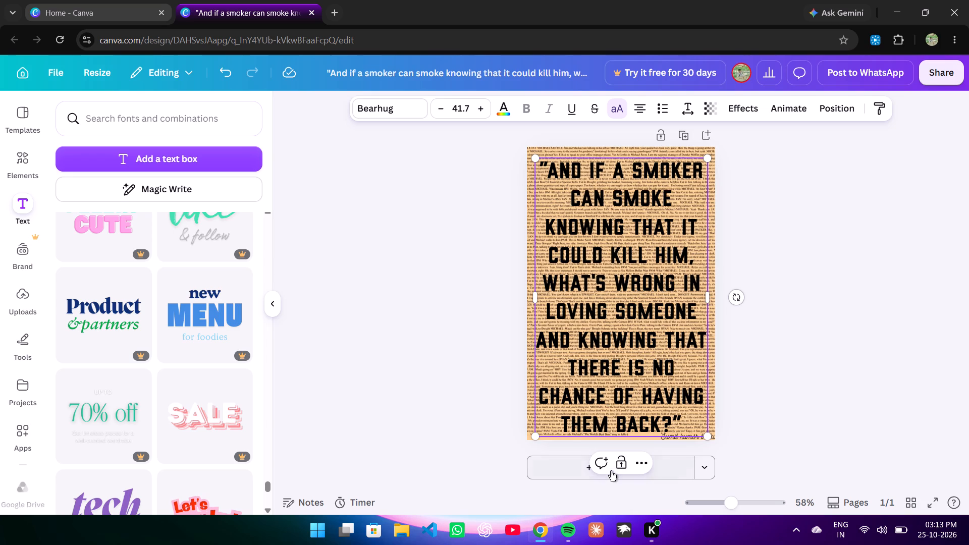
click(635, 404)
Recolour the word SOMEONE in the quote to the light blue default solid colour, and deselect the text.
double_click(685, 309)
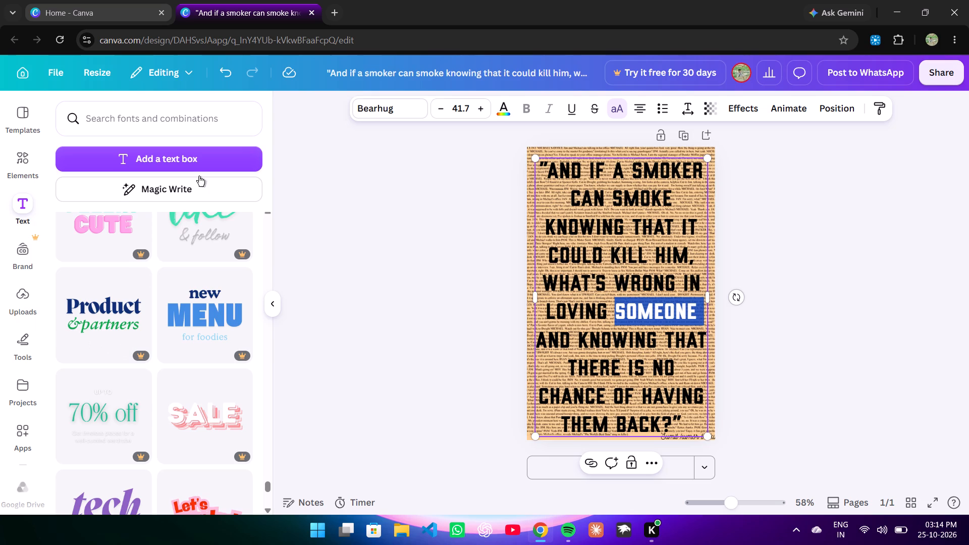
click(499, 103)
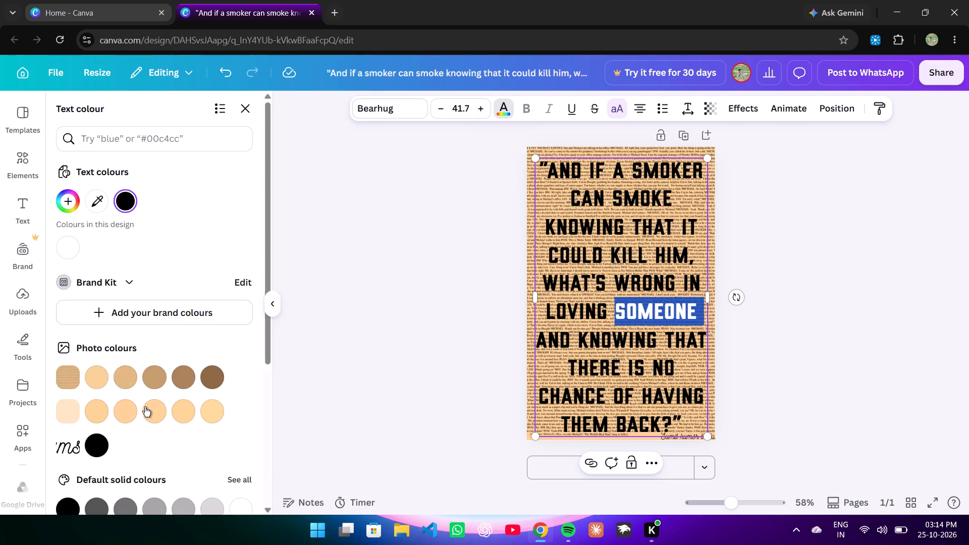
scroll(145, 407, down, 2)
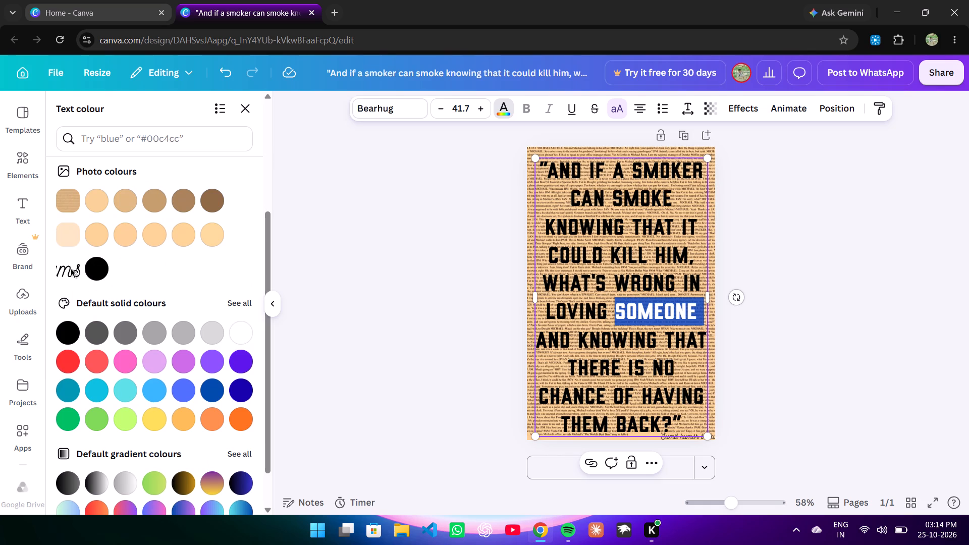
scroll(128, 459, down, 1)
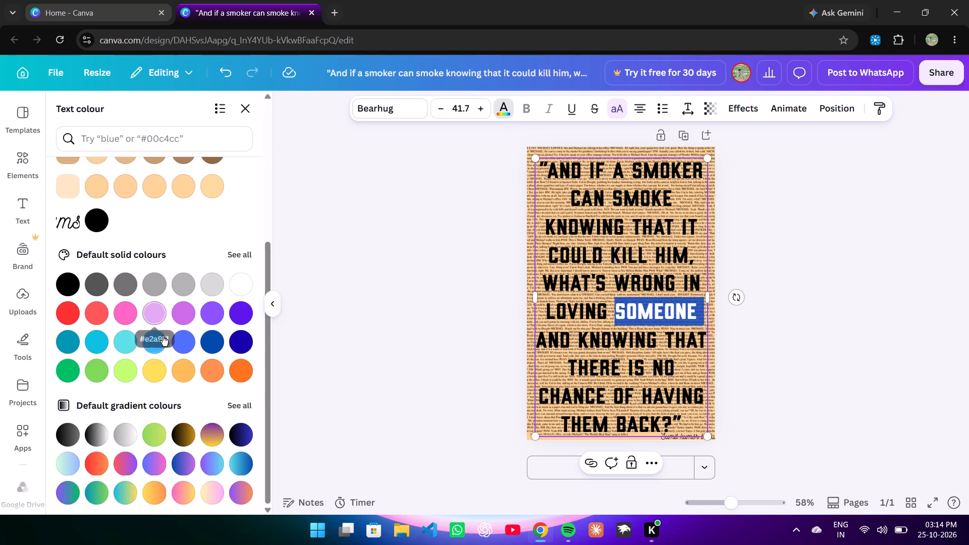
click(163, 334)
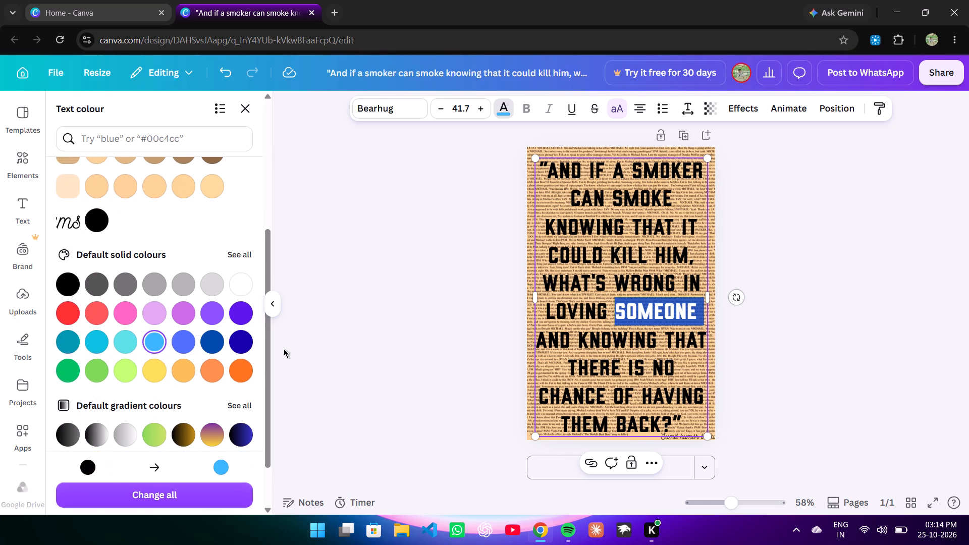
click(284, 349)
click(385, 353)
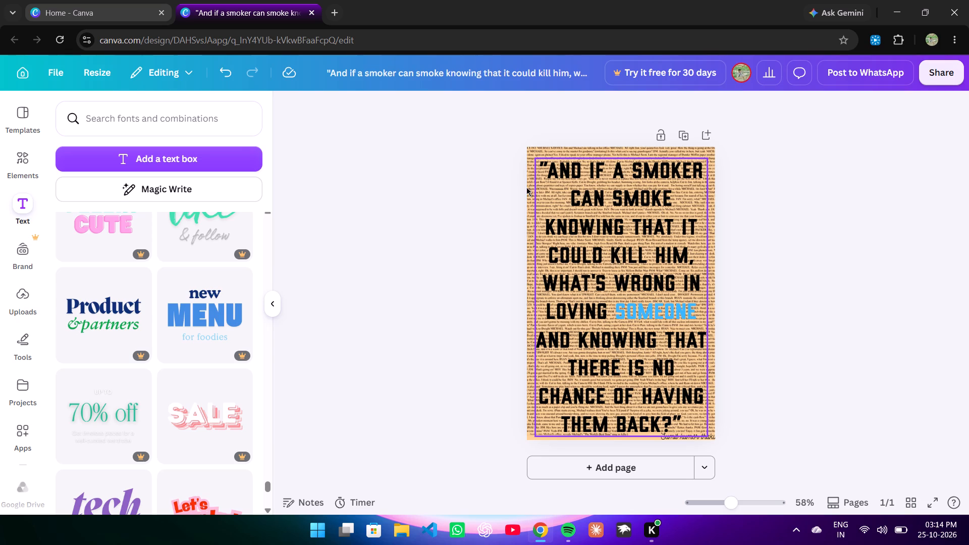
Recolour the word AND at the start of the quote to the default solid red #ff3131, and deselect the text.
click(561, 172)
double_click(561, 172)
double_click(561, 172)
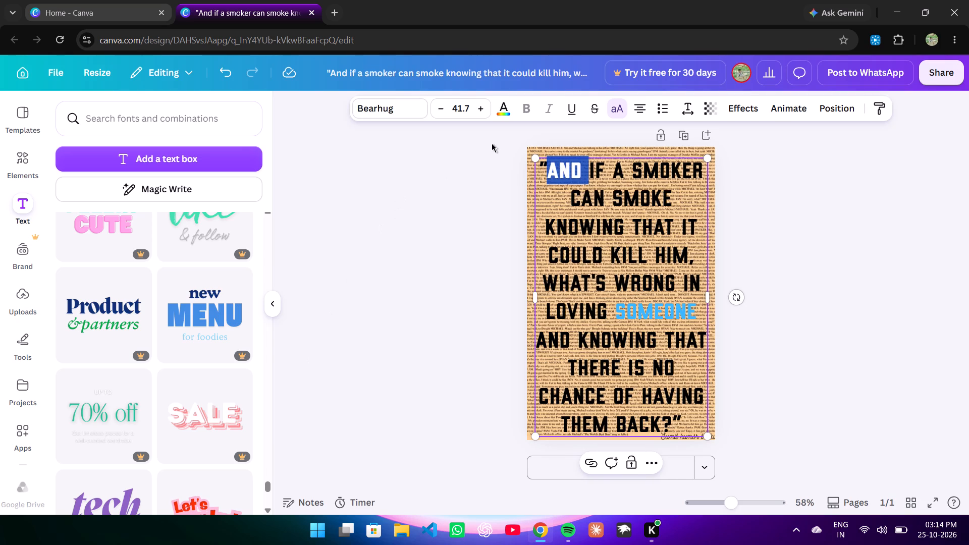
click(502, 116)
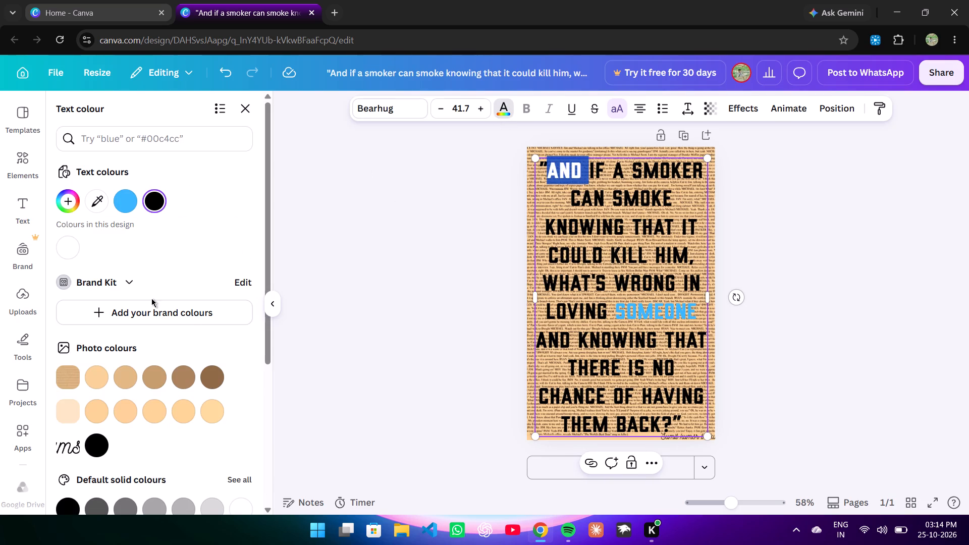
scroll(151, 298, down, 4)
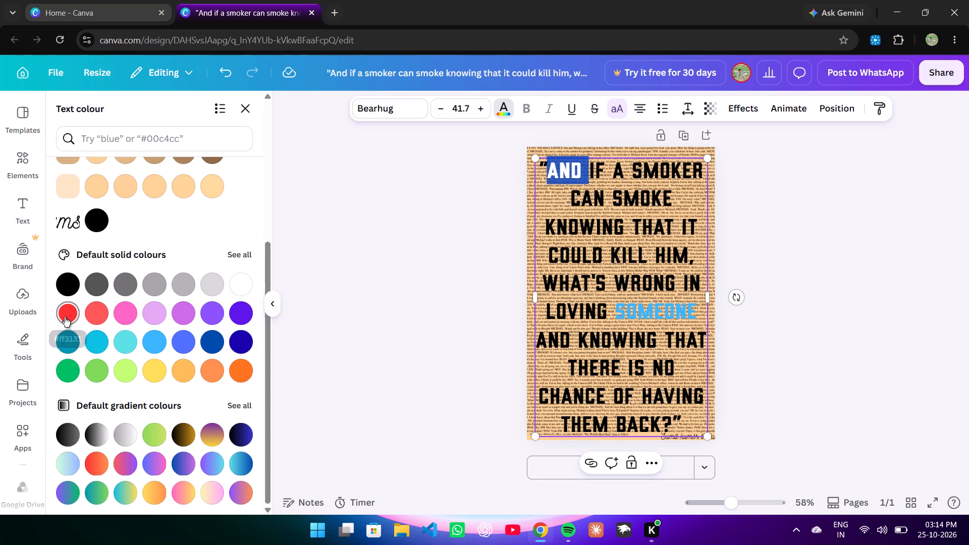
click(65, 317)
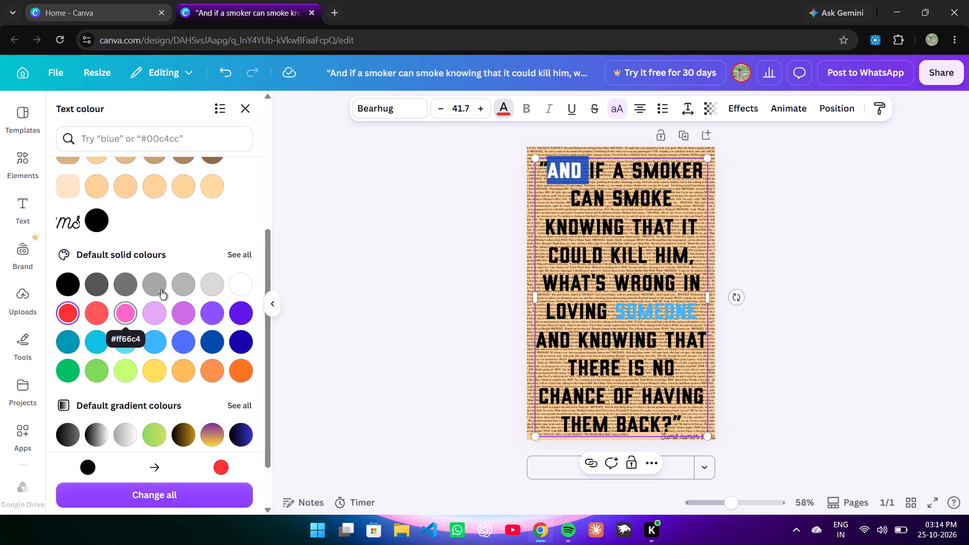
click(340, 312)
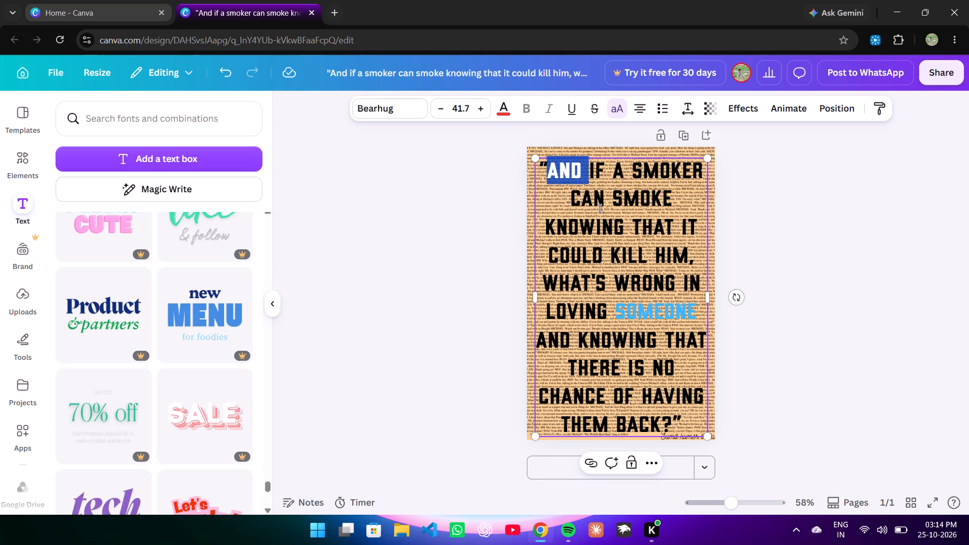
click(437, 259)
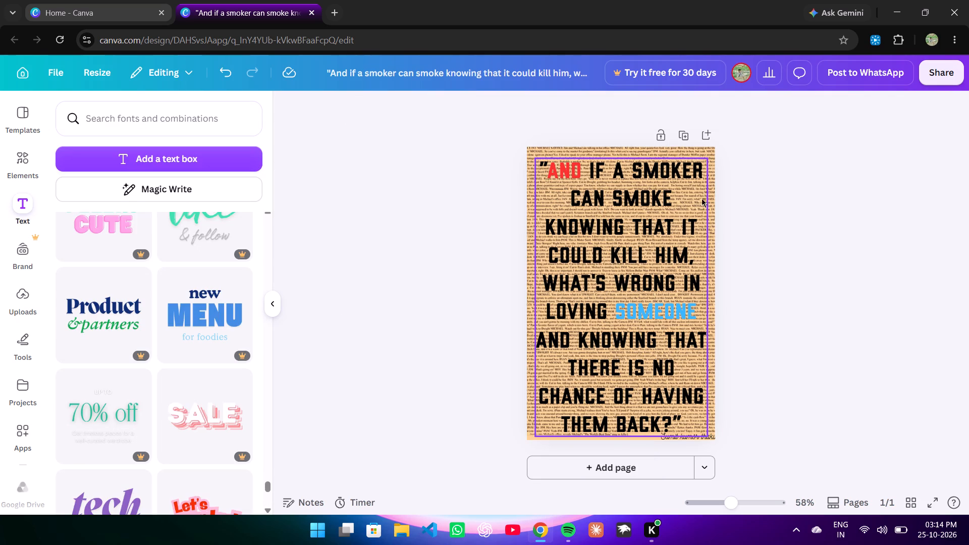
Recolour only the letter M in the word SMOKER to the darkest navy blue default solid colour, and deselect the letter.
double_click(671, 171)
double_click(671, 171)
double_click(671, 171)
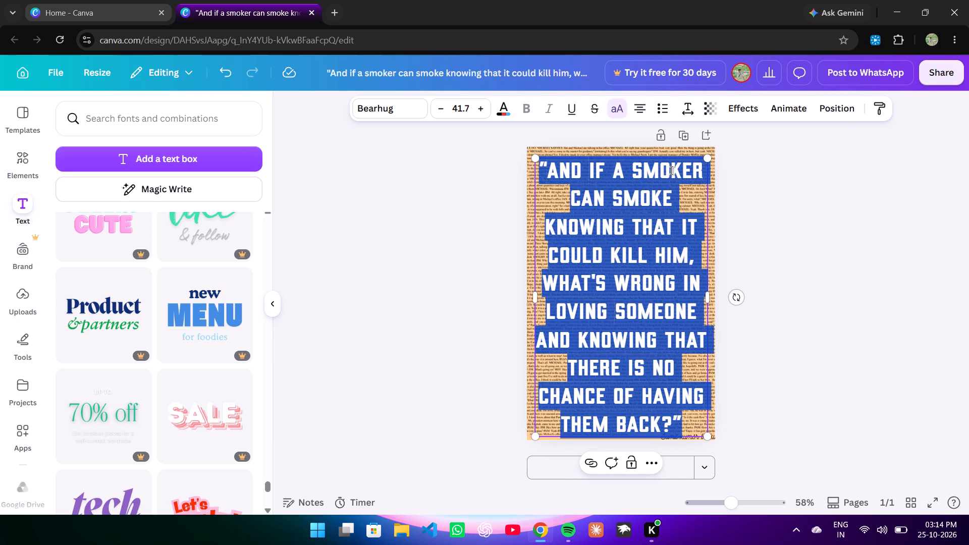
click(636, 175)
drag(644, 173, 660, 175)
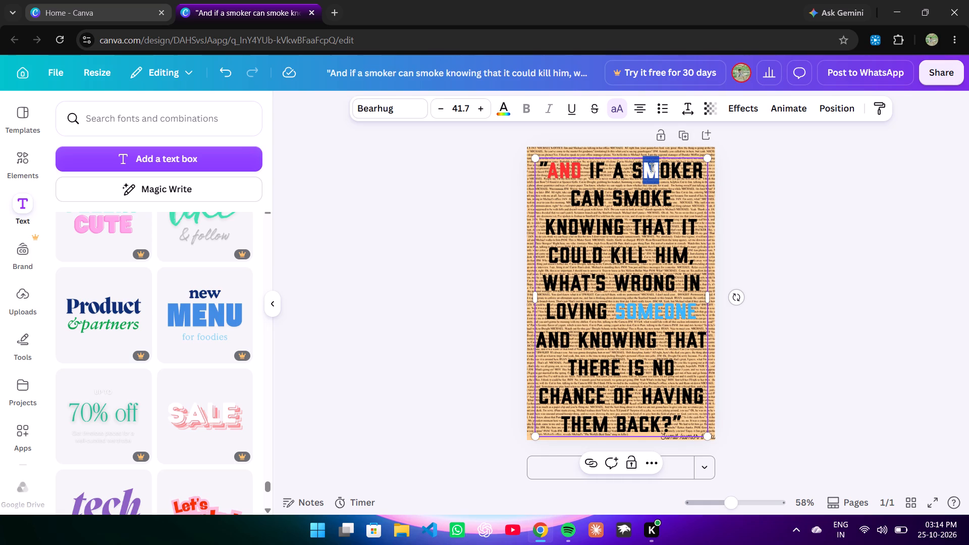
click(504, 110)
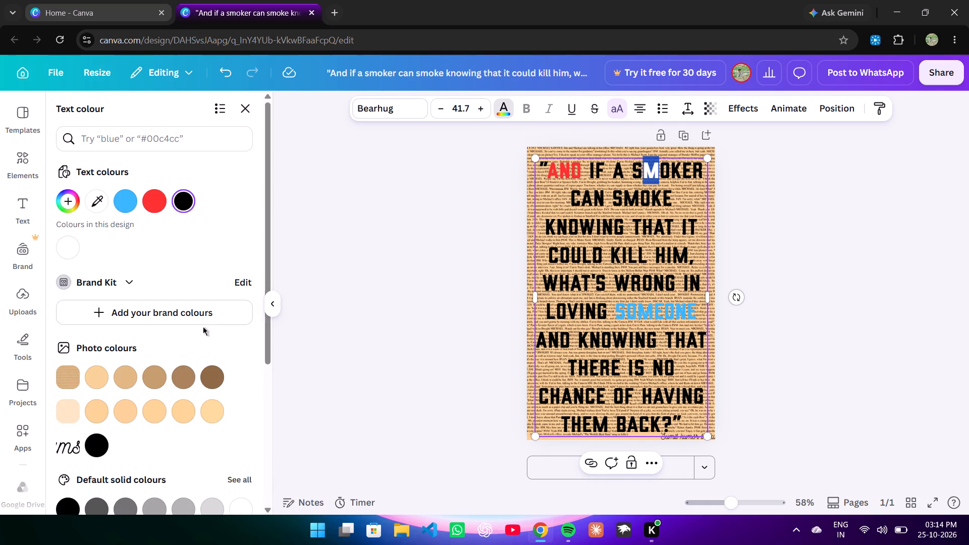
scroll(128, 413, down, 6)
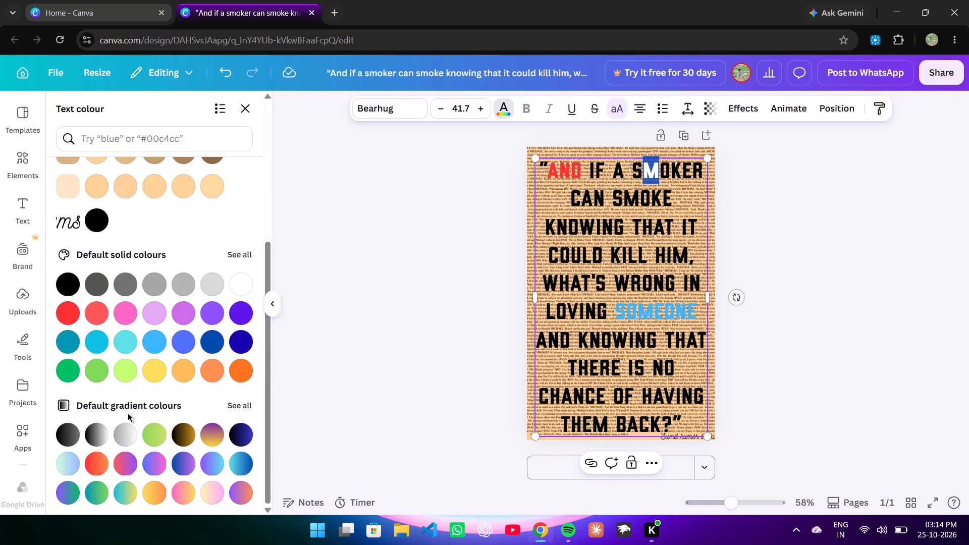
click(96, 356)
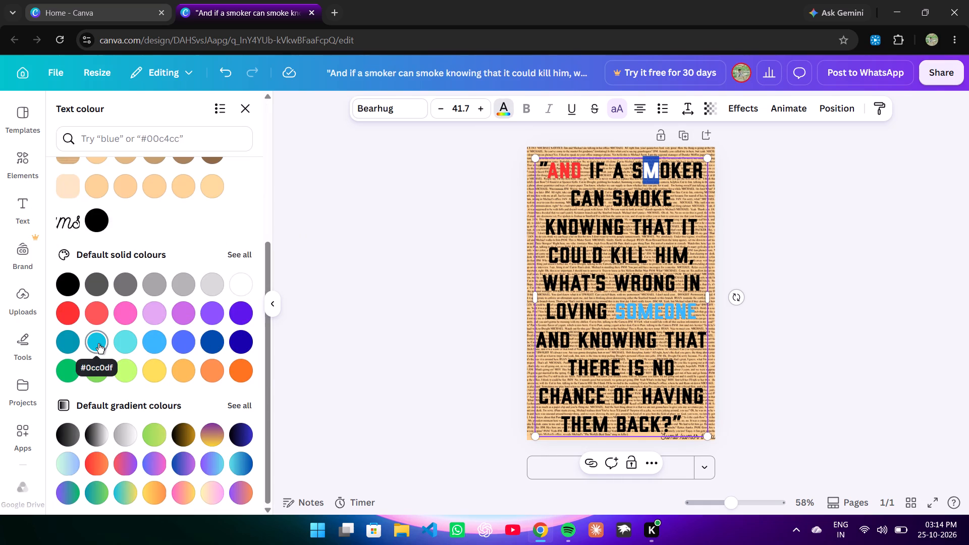
click(250, 347)
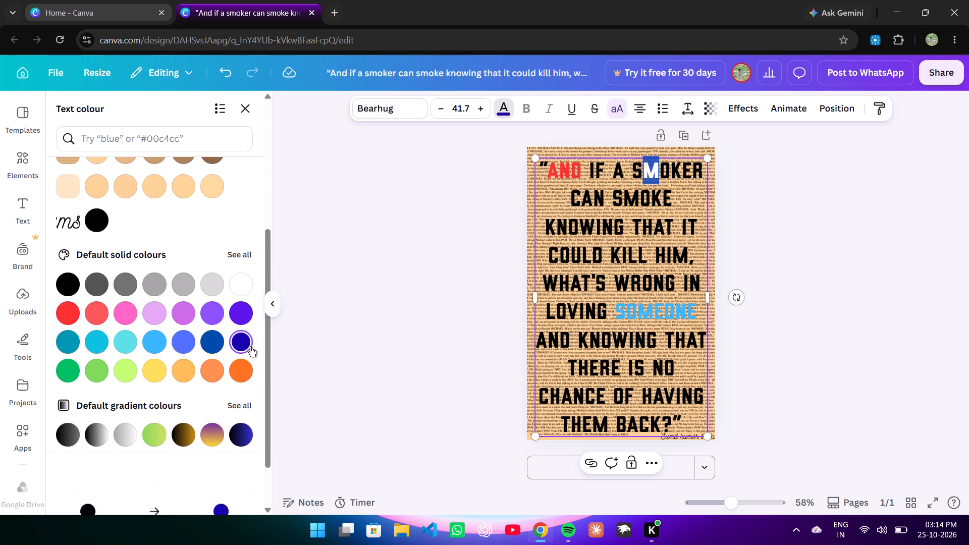
click(333, 324)
click(544, 239)
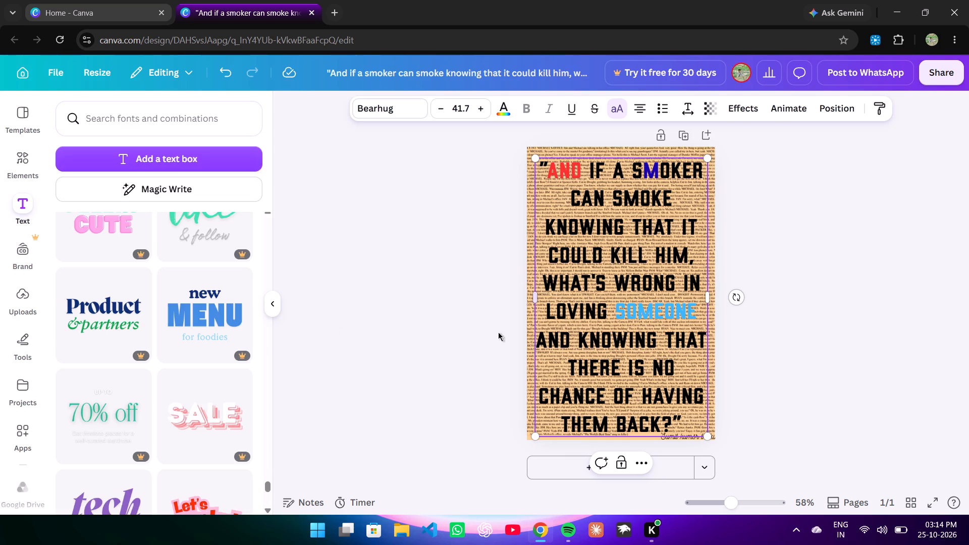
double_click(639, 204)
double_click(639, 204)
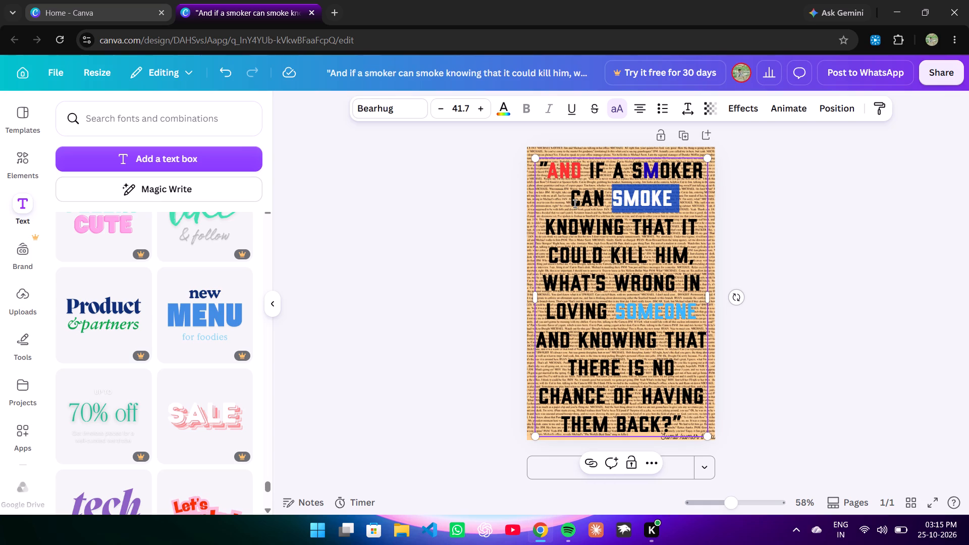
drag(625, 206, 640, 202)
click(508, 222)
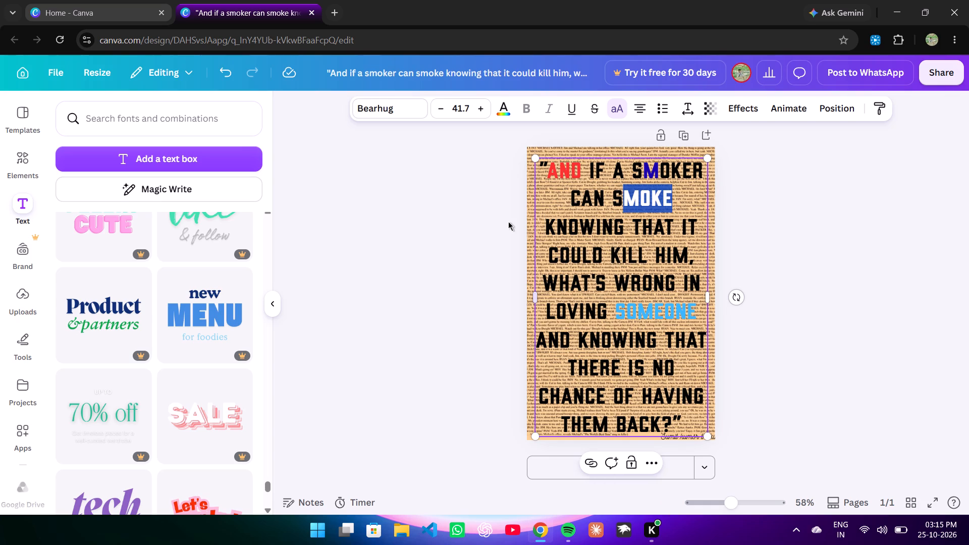
Recolour only the letter M in the word SMOKE with the pink-red to purple default gradient.
click(625, 189)
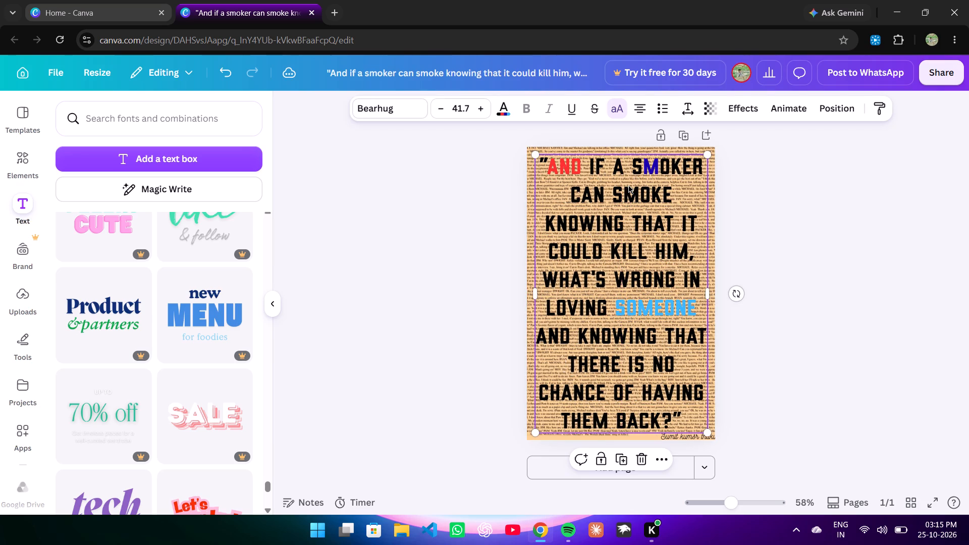
click(631, 195)
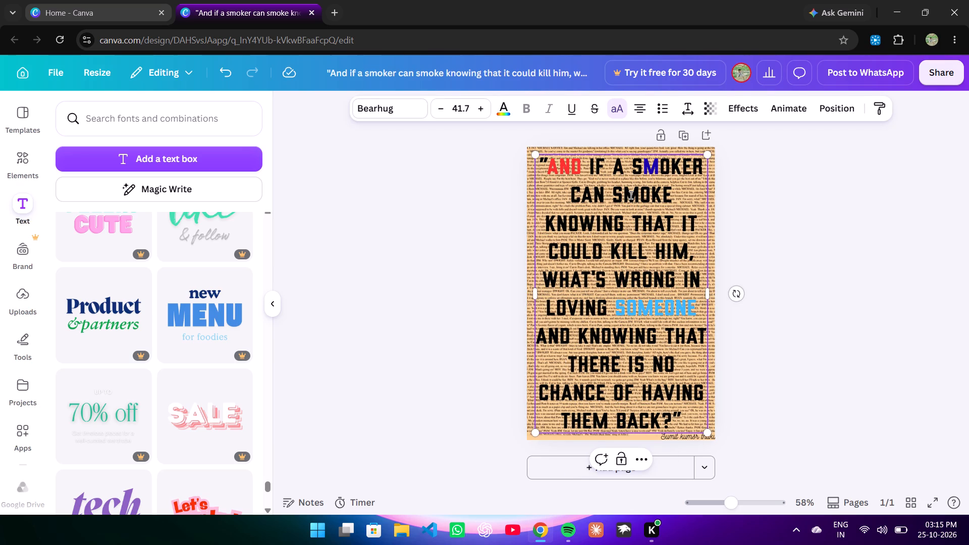
drag(631, 195, 641, 195)
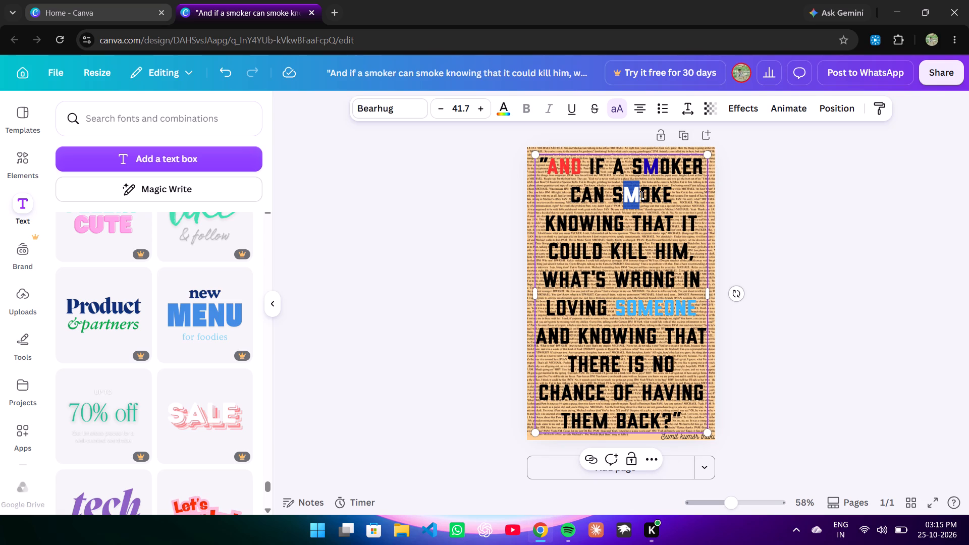
click(511, 105)
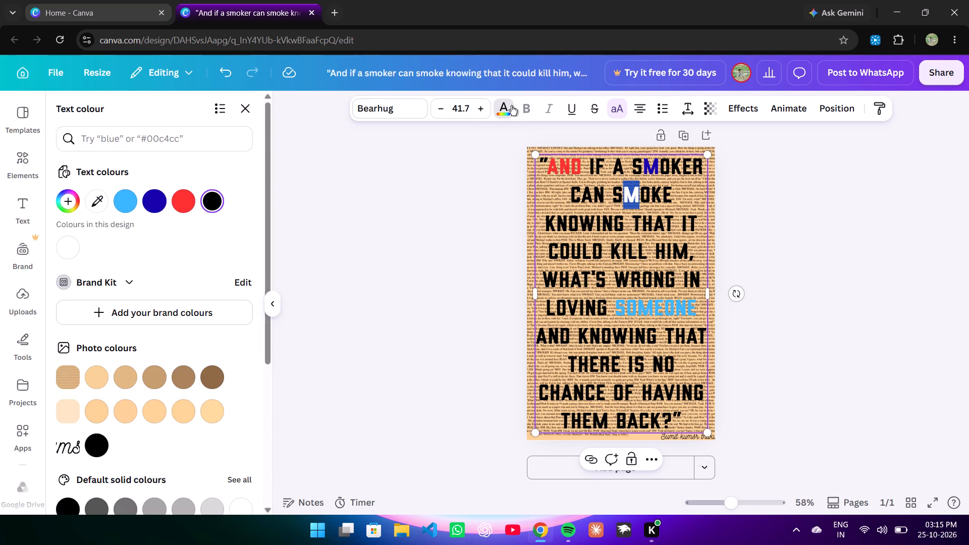
scroll(107, 415, down, 4)
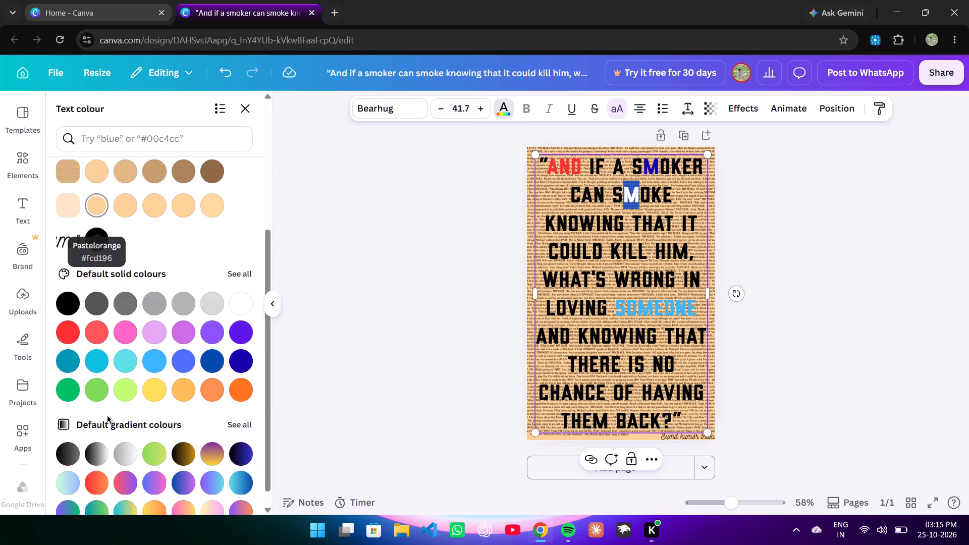
scroll(107, 415, down, 1)
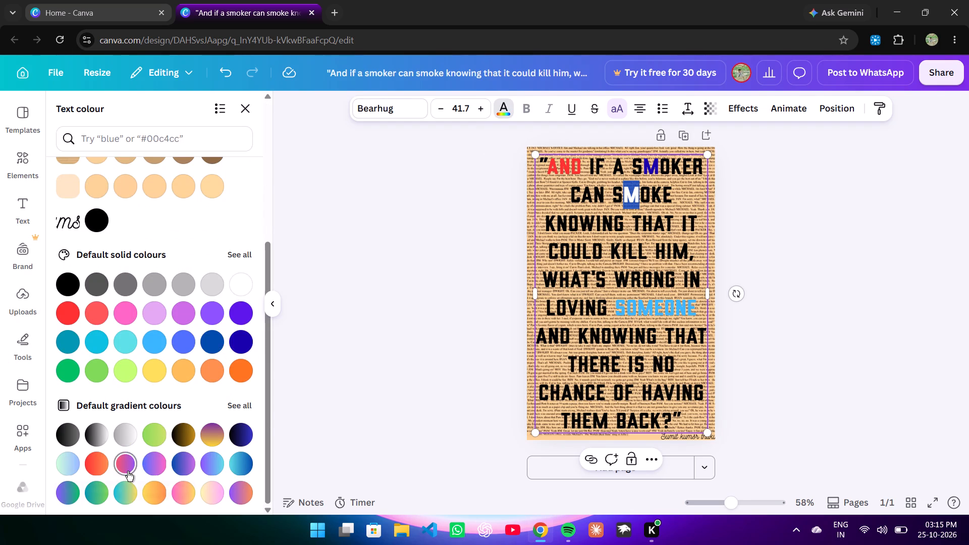
click(128, 471)
click(316, 370)
click(316, 370)
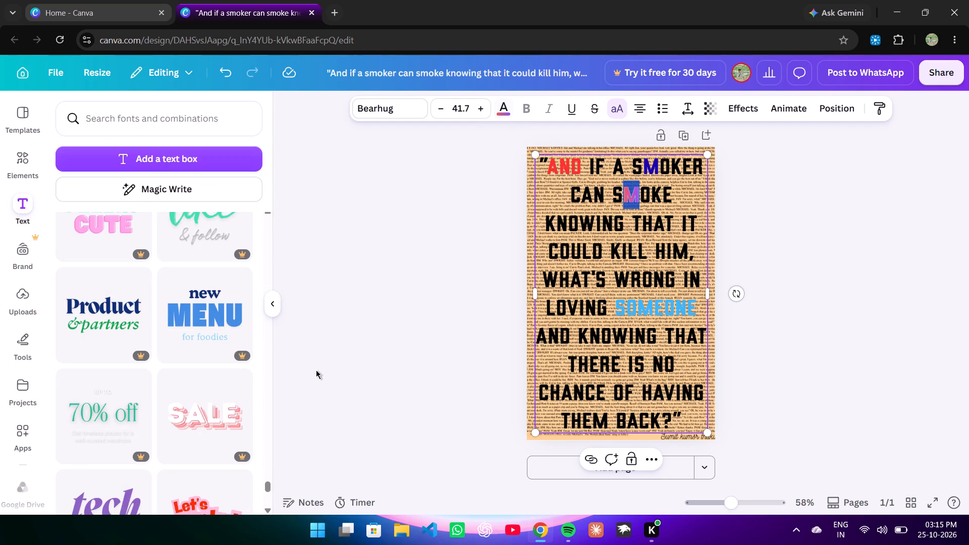
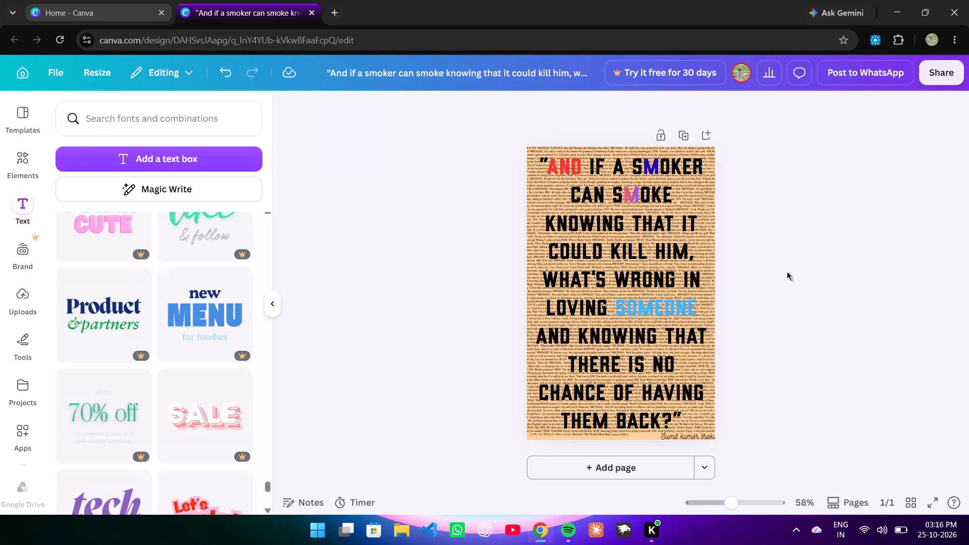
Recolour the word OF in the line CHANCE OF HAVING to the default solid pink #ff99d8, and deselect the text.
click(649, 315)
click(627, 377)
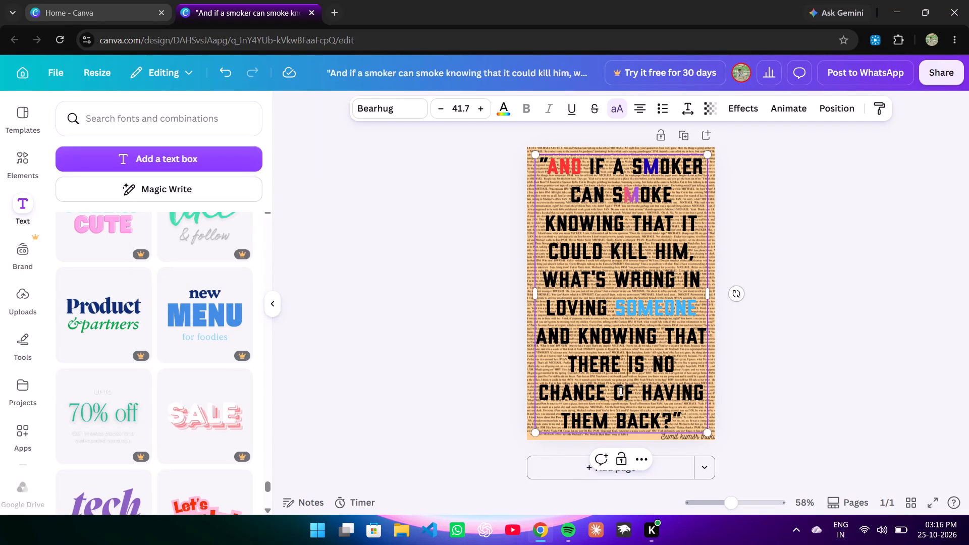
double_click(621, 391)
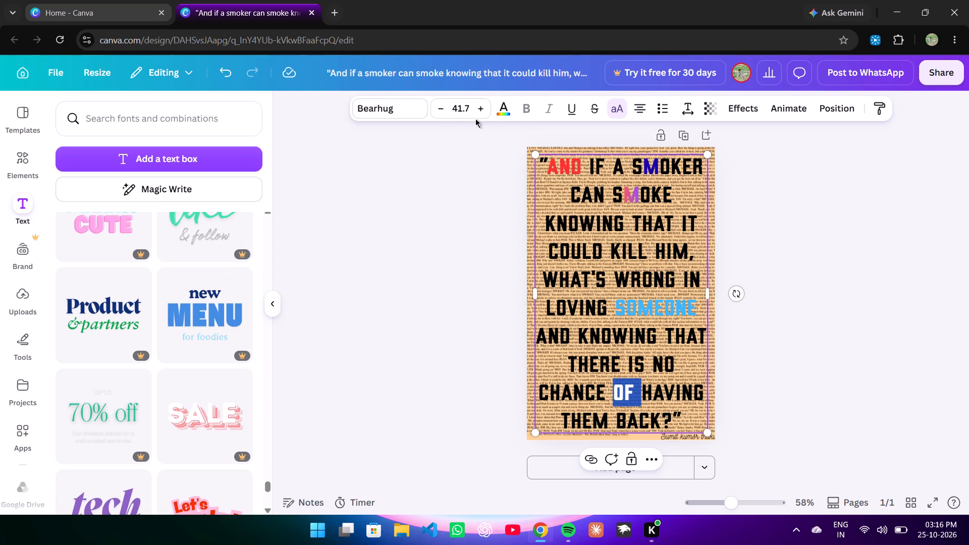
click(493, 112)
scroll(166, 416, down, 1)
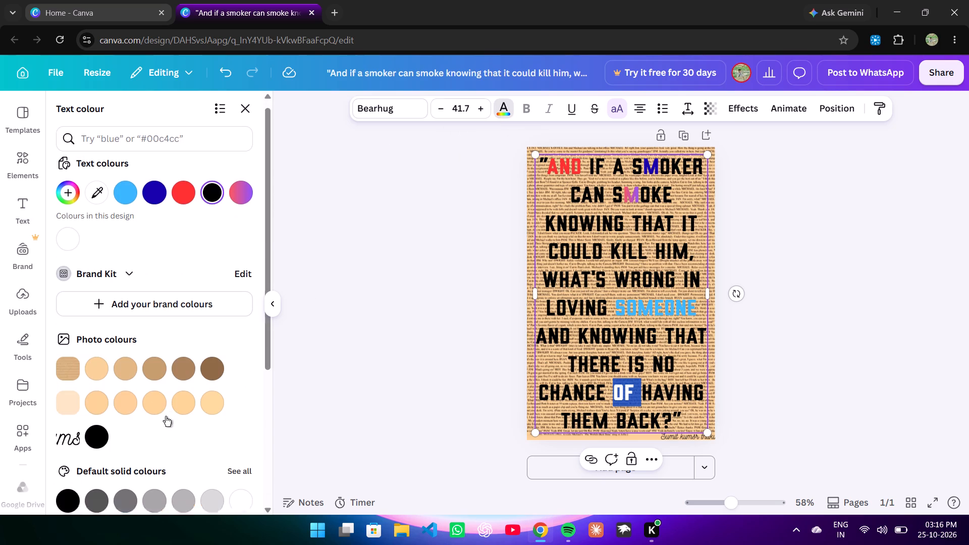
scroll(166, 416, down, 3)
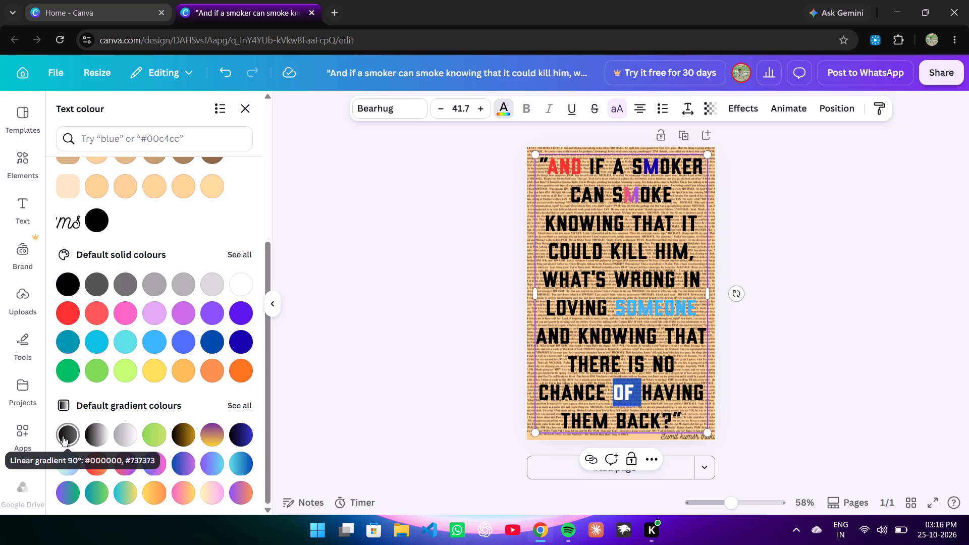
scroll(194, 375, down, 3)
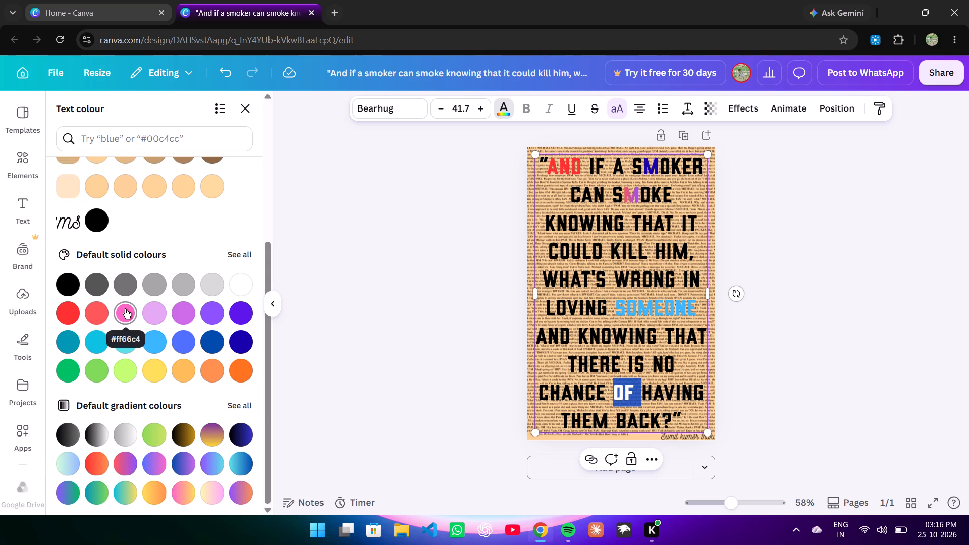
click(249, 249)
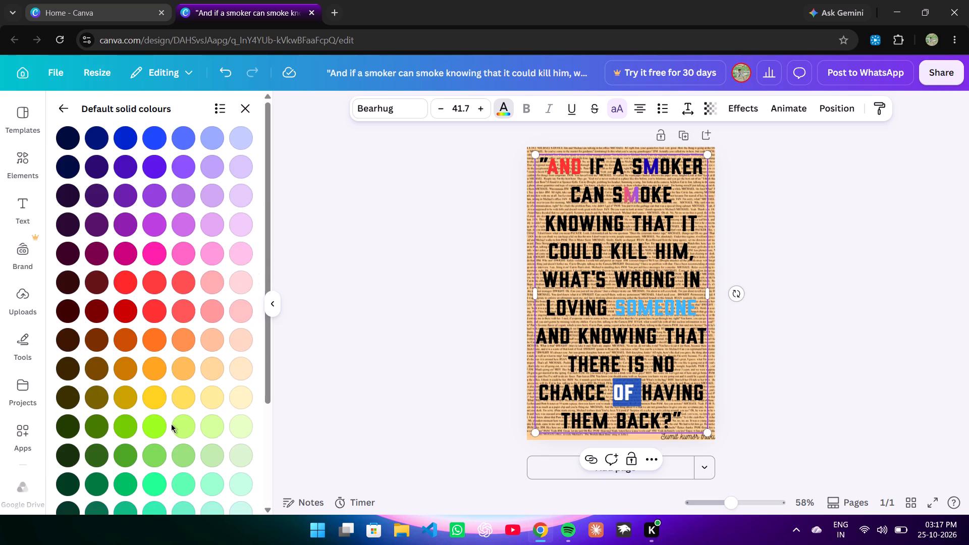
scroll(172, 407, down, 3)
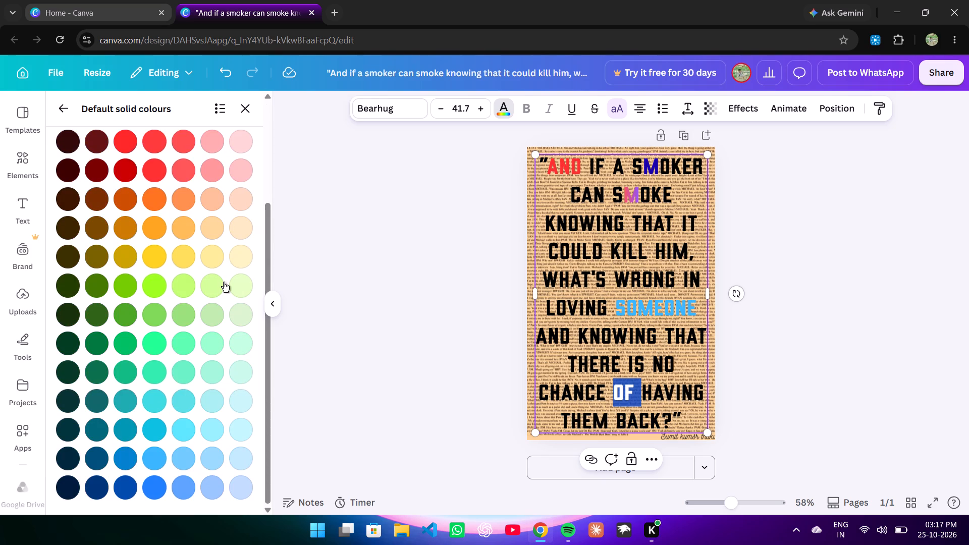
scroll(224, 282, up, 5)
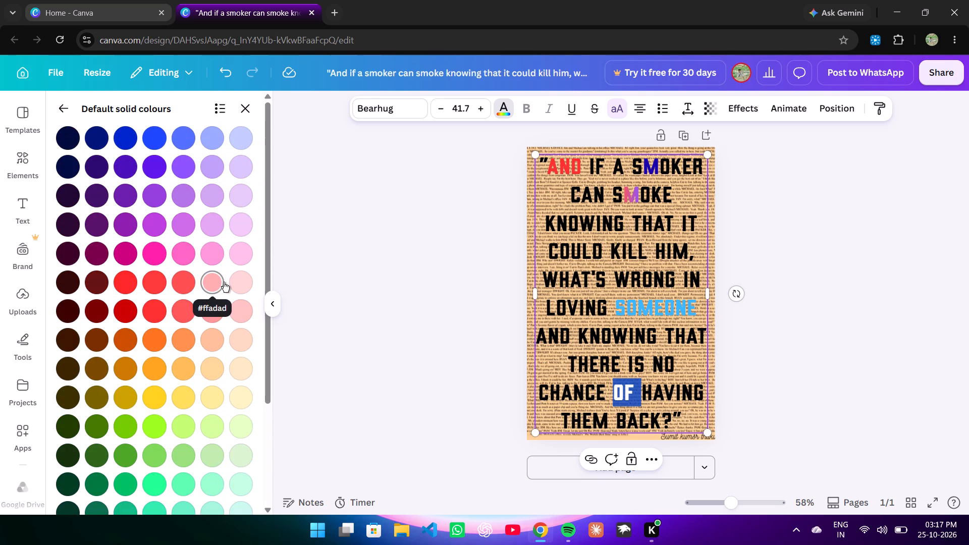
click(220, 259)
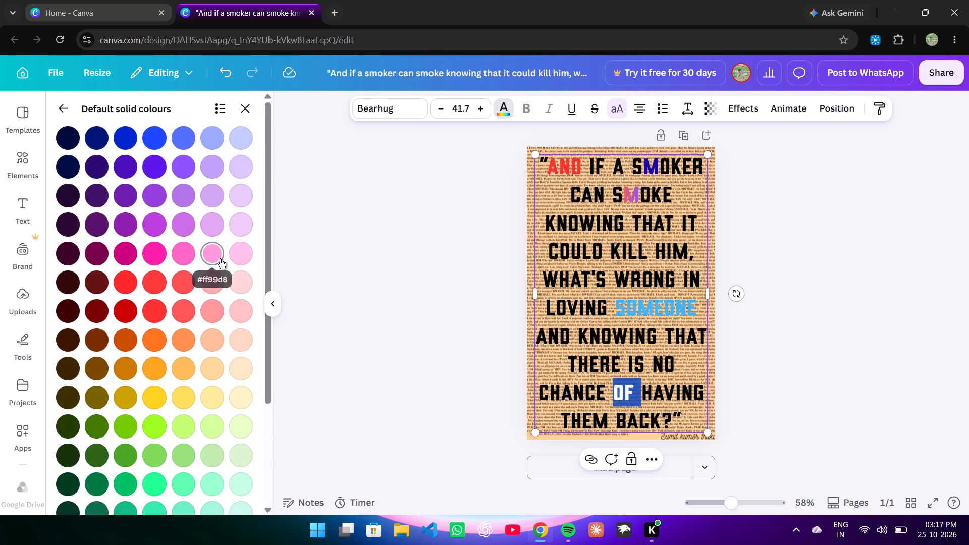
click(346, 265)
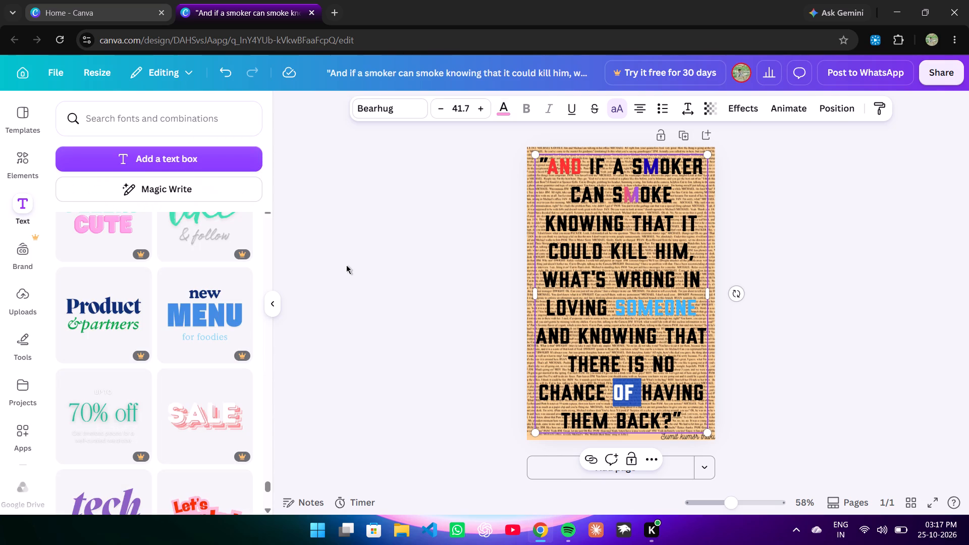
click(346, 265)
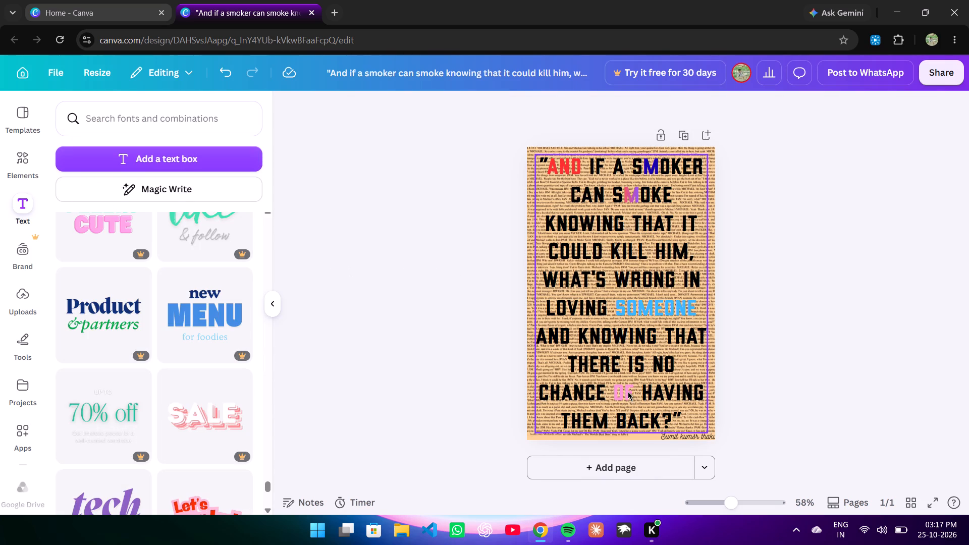
Recolour the word OF in the line CHANCE OF HAVING with the dark green monochromatic default gradient, and deselect the text.
double_click(628, 392)
double_click(628, 392)
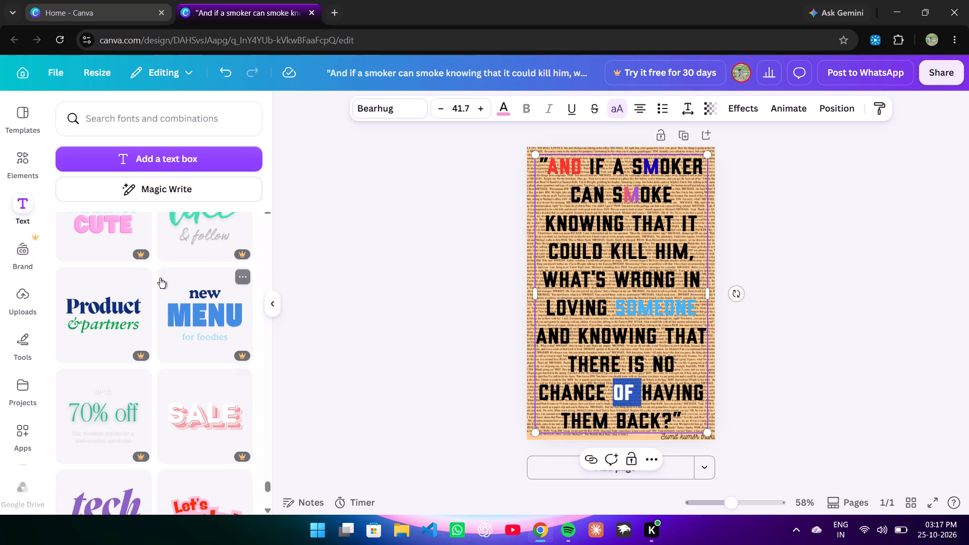
scroll(160, 278, up, 17)
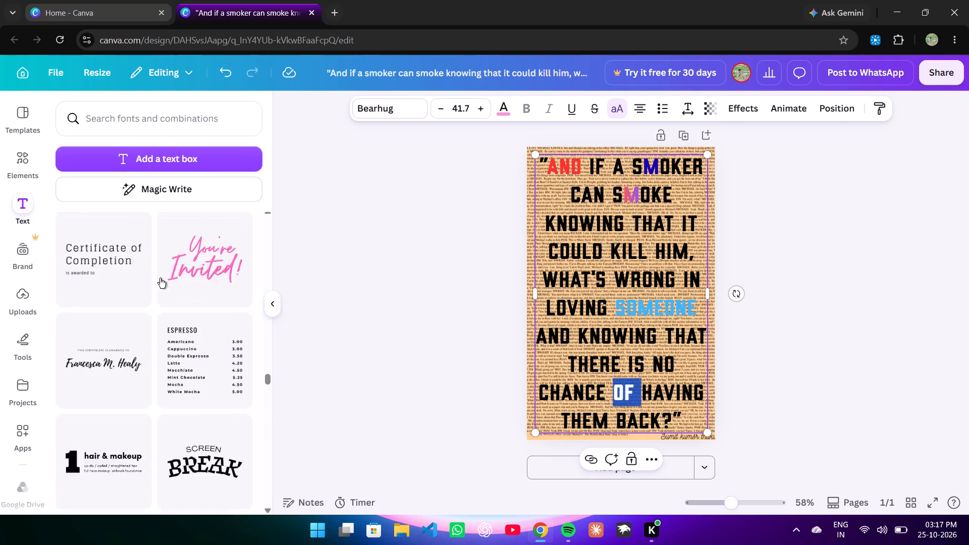
click(502, 110)
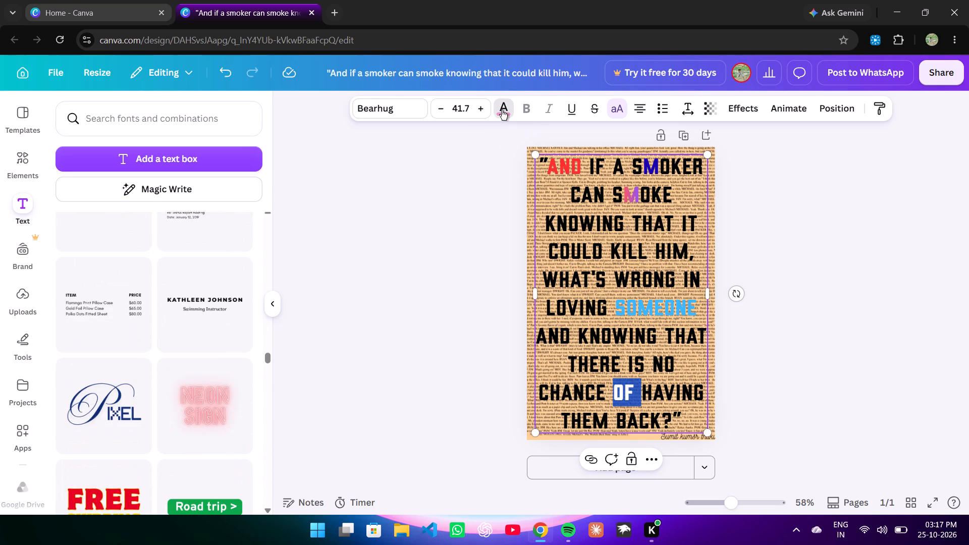
scroll(235, 305, down, 1)
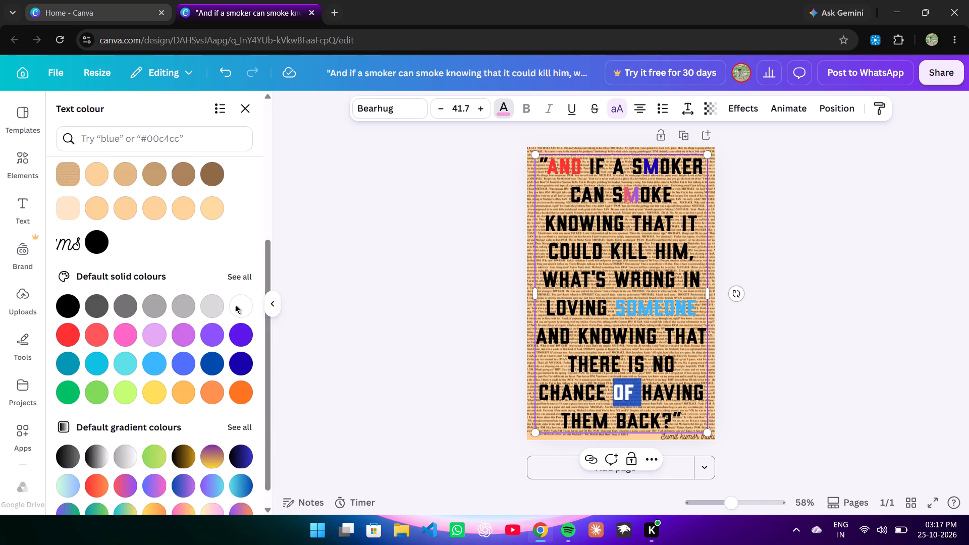
scroll(235, 305, down, 2)
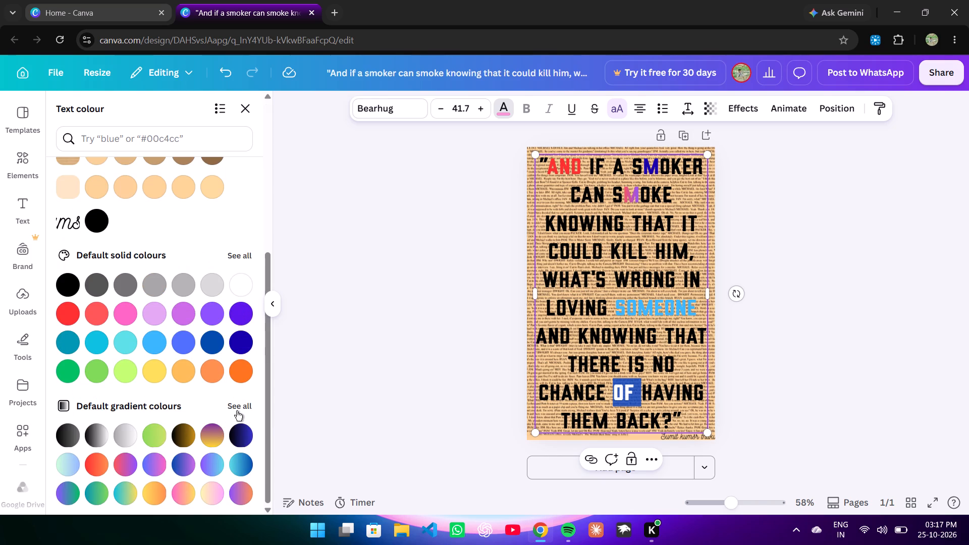
click(237, 411)
scroll(173, 349, down, 1)
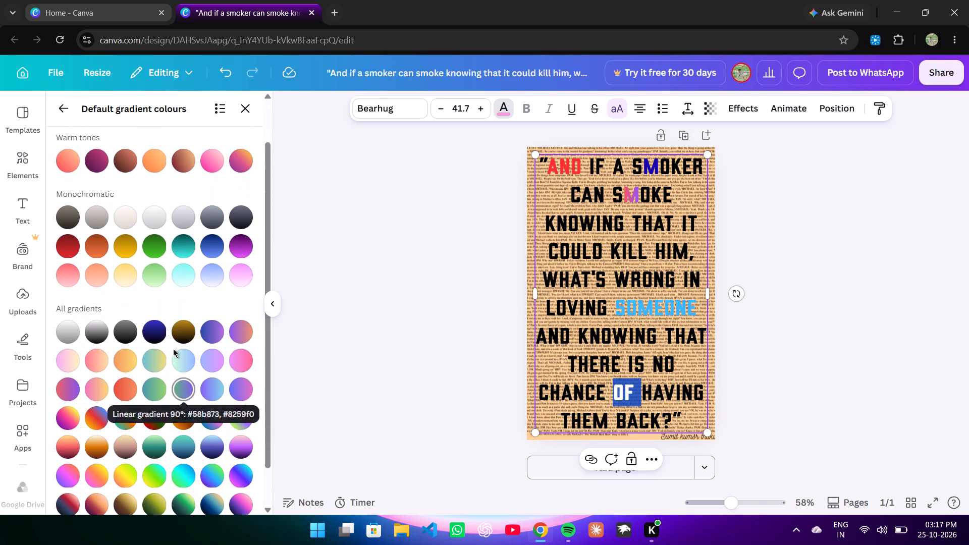
scroll(173, 349, down, 1)
click(153, 241)
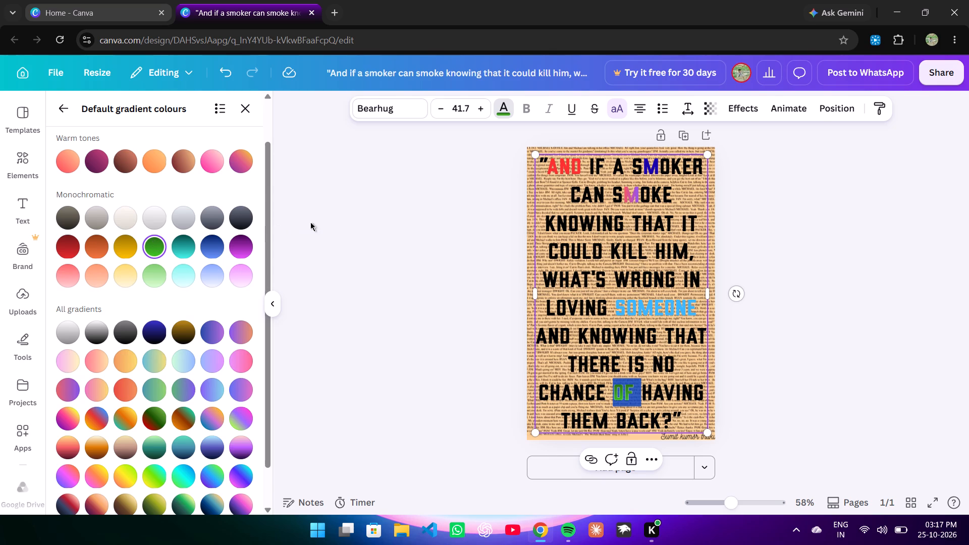
click(362, 245)
click(362, 245)
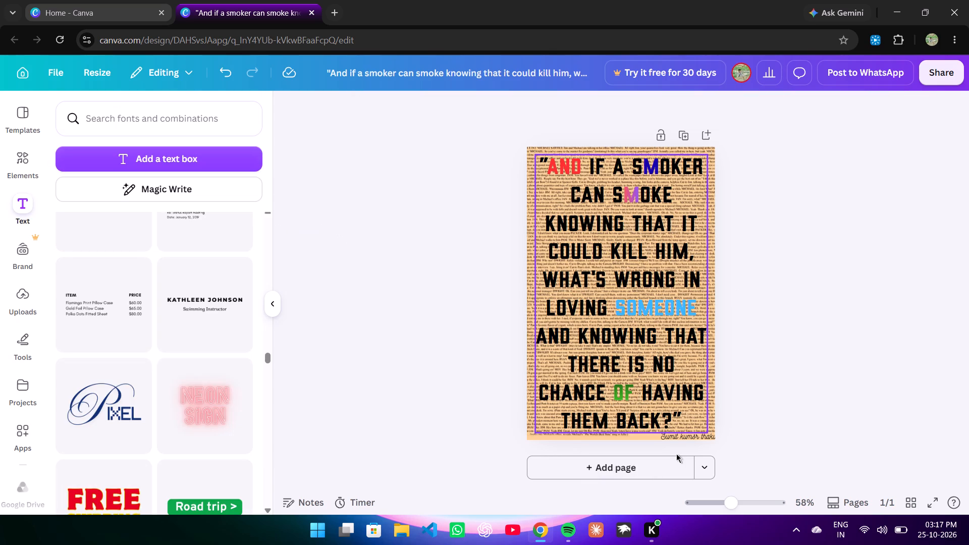
Recolour only the question mark at the end of the quote to the bright red default solid colour, and deselect the text.
click(677, 416)
double_click(662, 417)
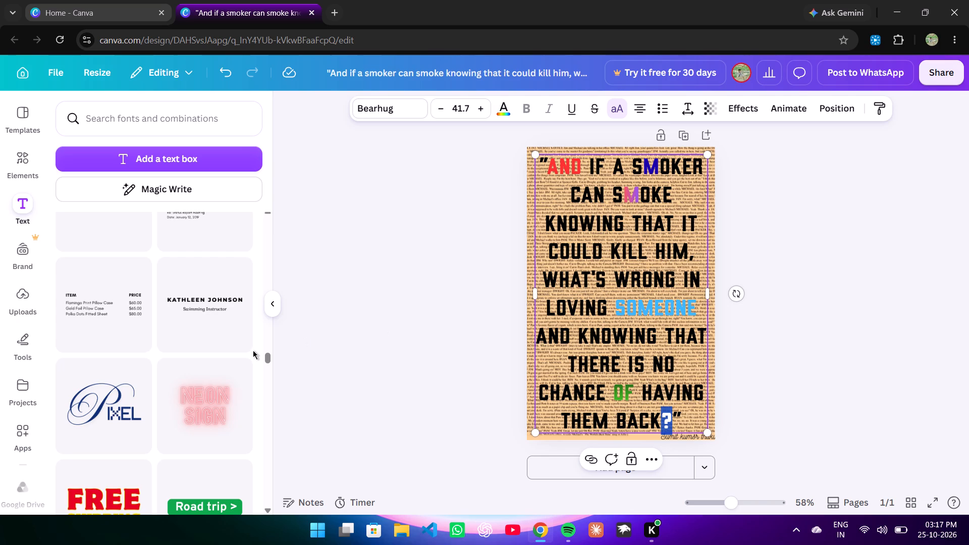
click(495, 110)
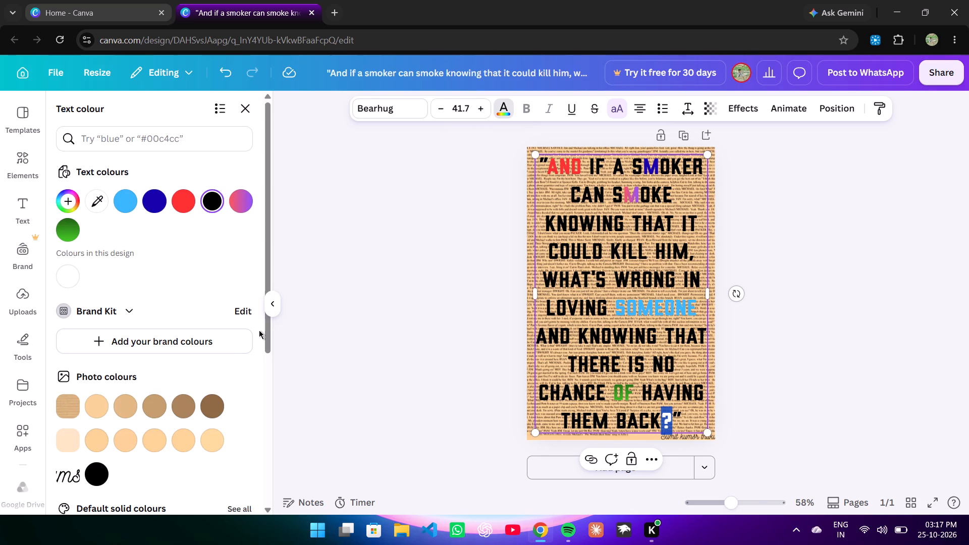
scroll(120, 489, down, 3)
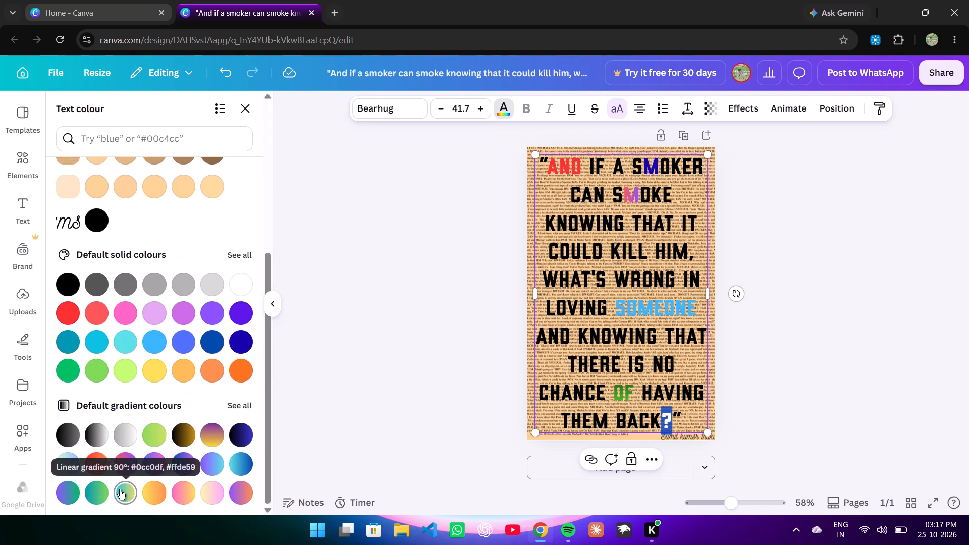
click(231, 253)
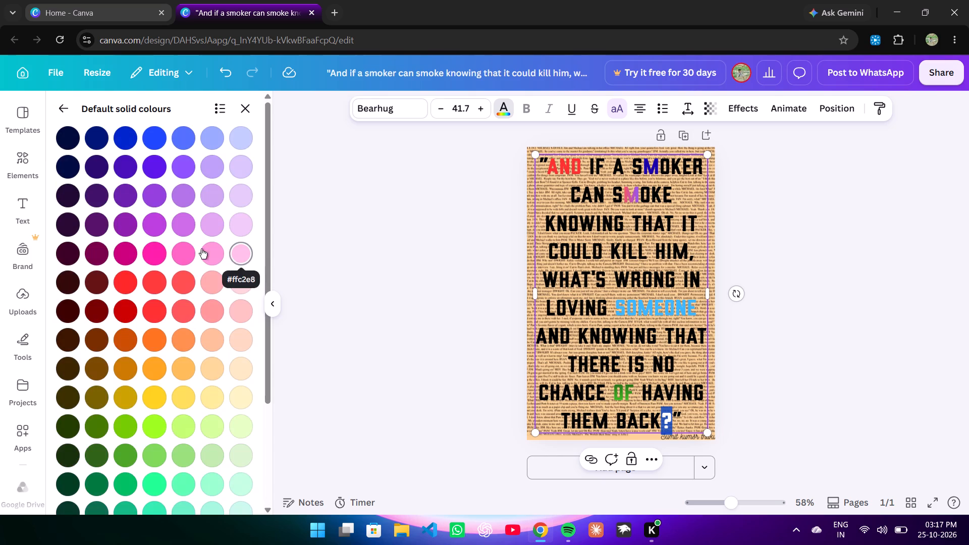
scroll(153, 257, down, 1)
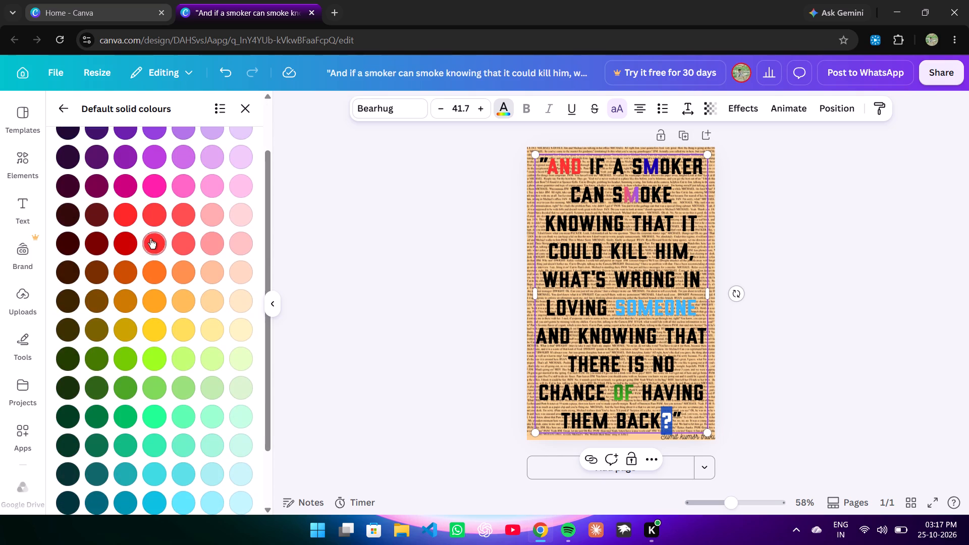
click(150, 237)
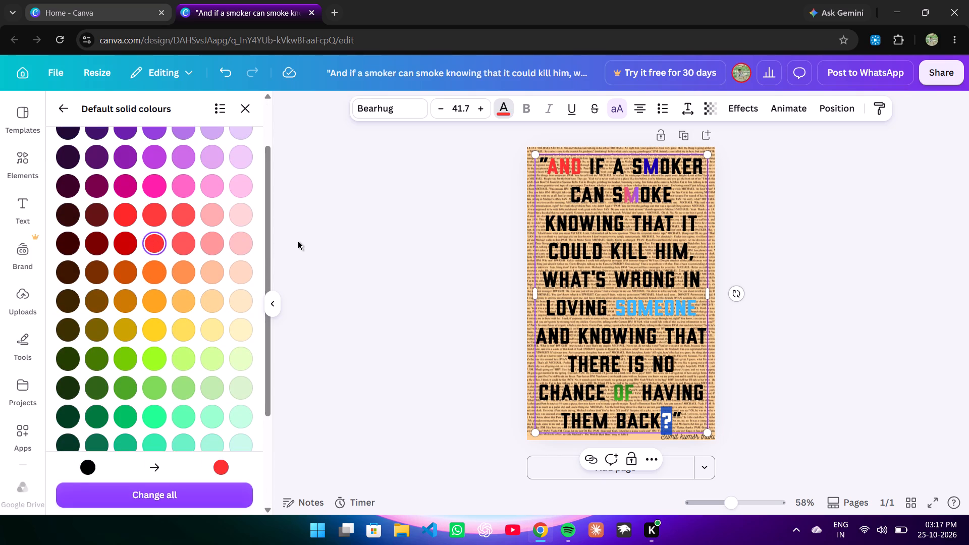
click(320, 236)
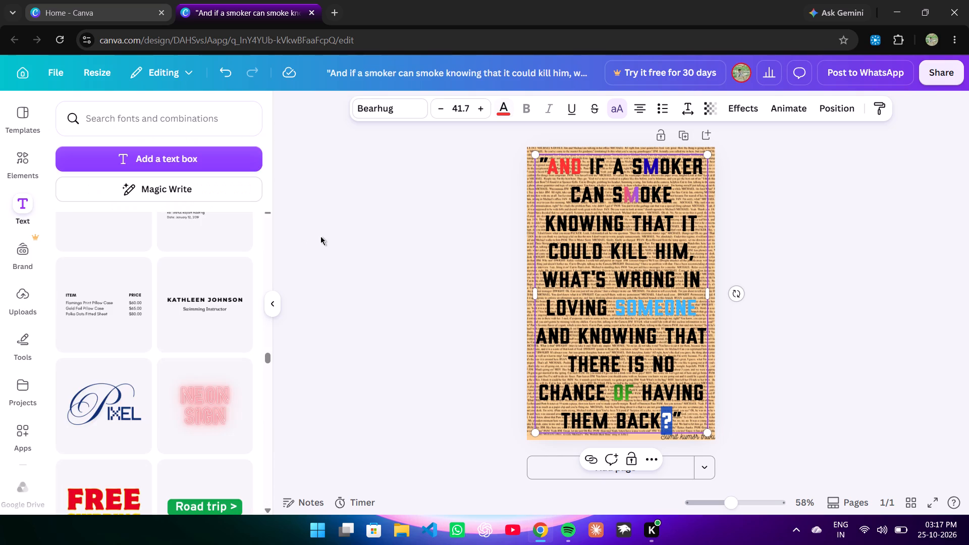
click(320, 236)
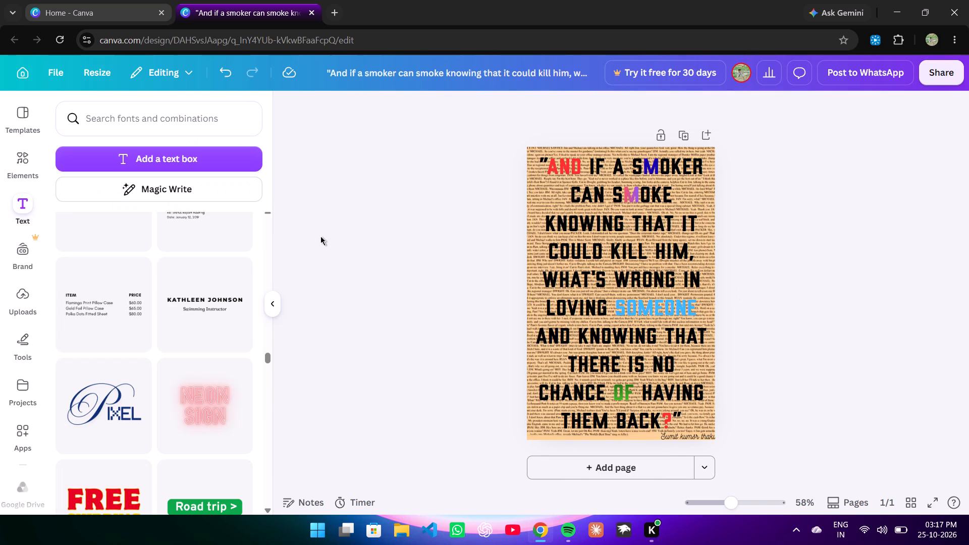
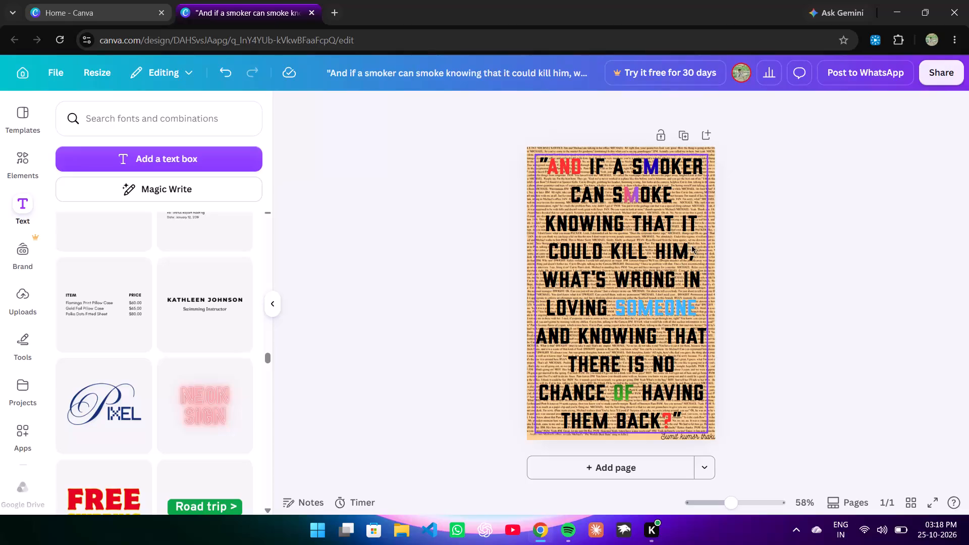
Recolour the word HIM in the line COULD KILL HIM to the dark red default solid colour #7a0000, and deselect the text.
click(672, 240)
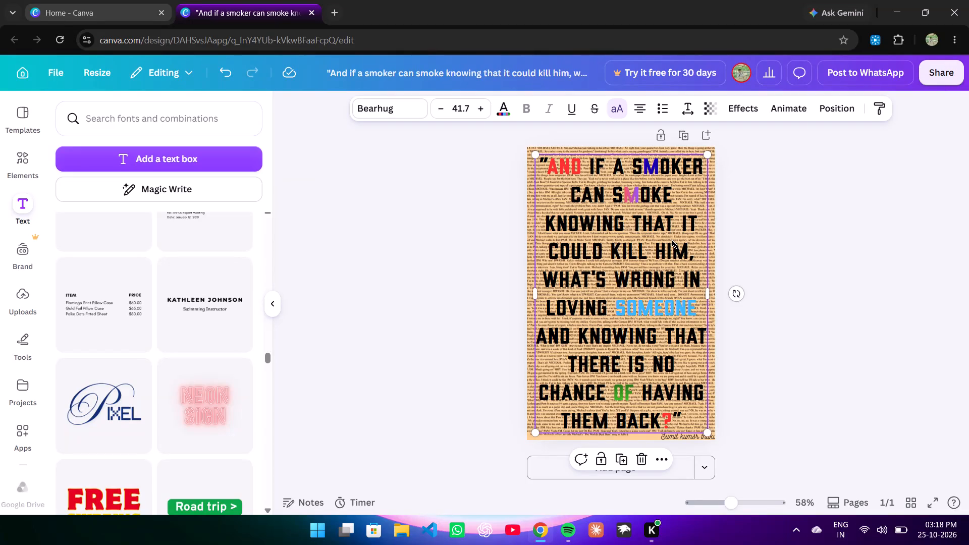
click(668, 245)
double_click(668, 245)
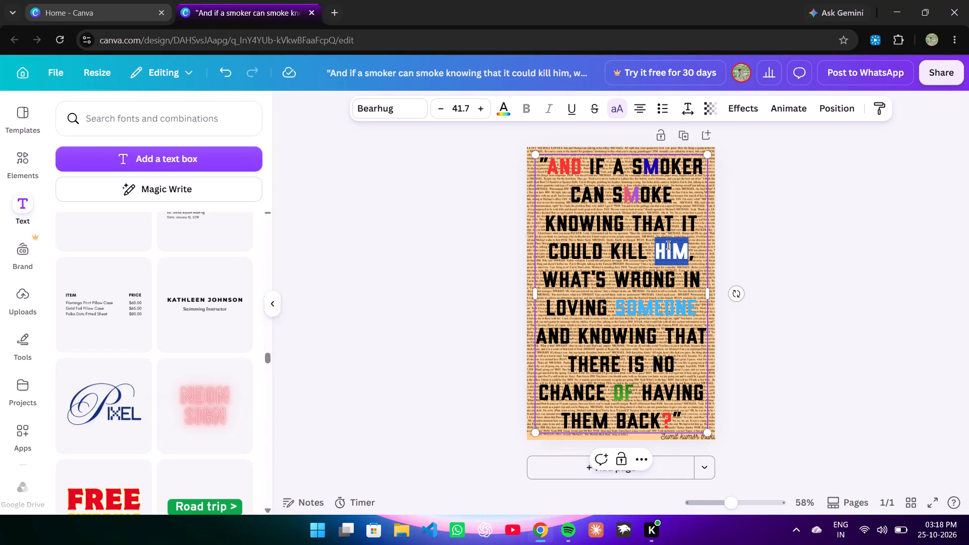
click(502, 117)
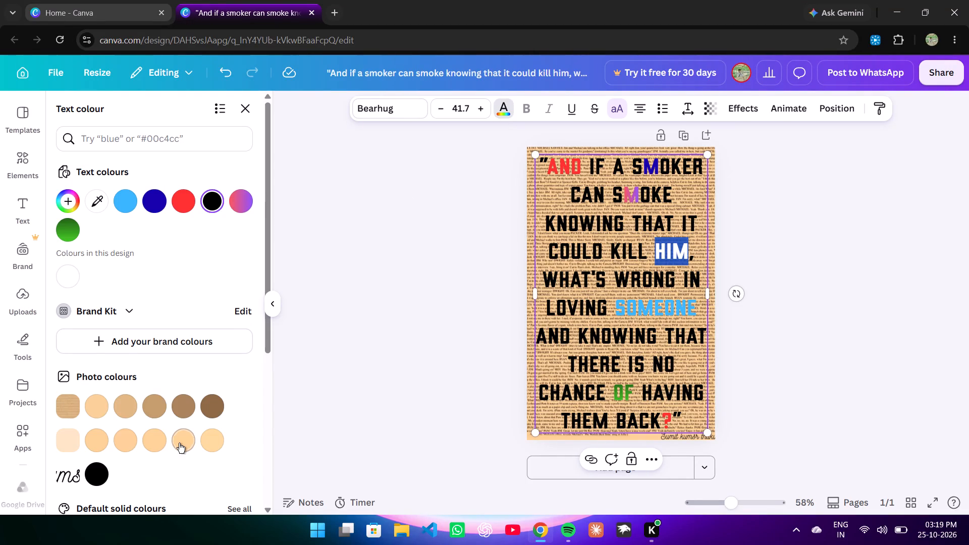
scroll(179, 443, down, 2)
click(248, 317)
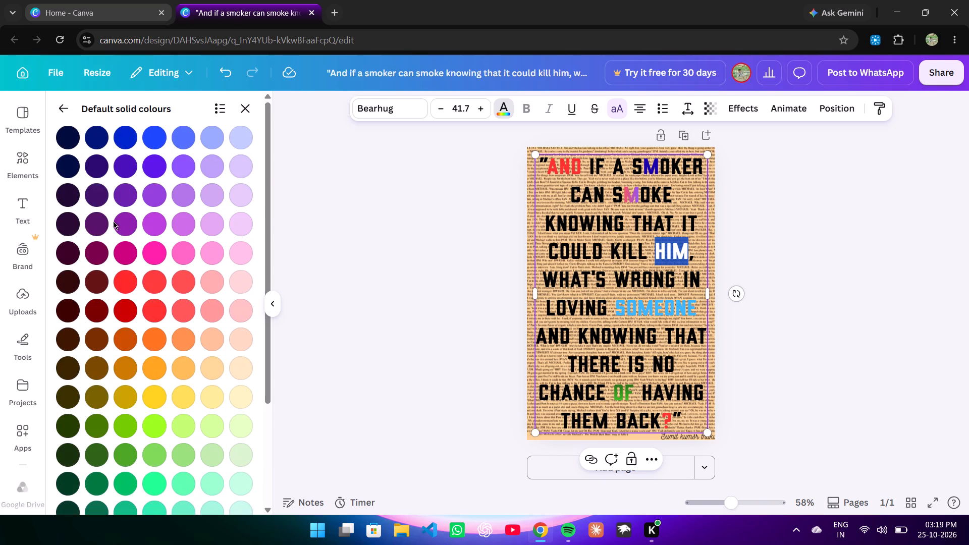
scroll(100, 316, down, 1)
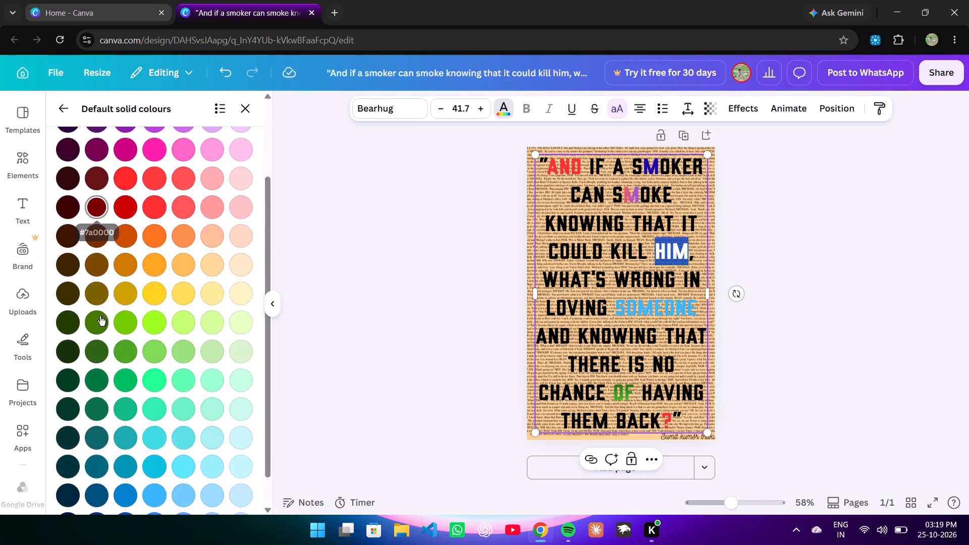
click(97, 206)
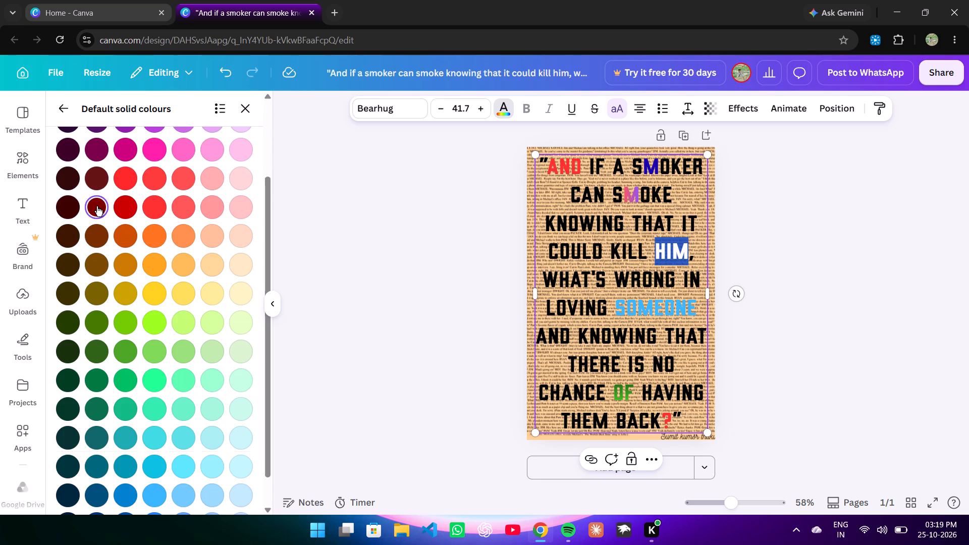
click(316, 284)
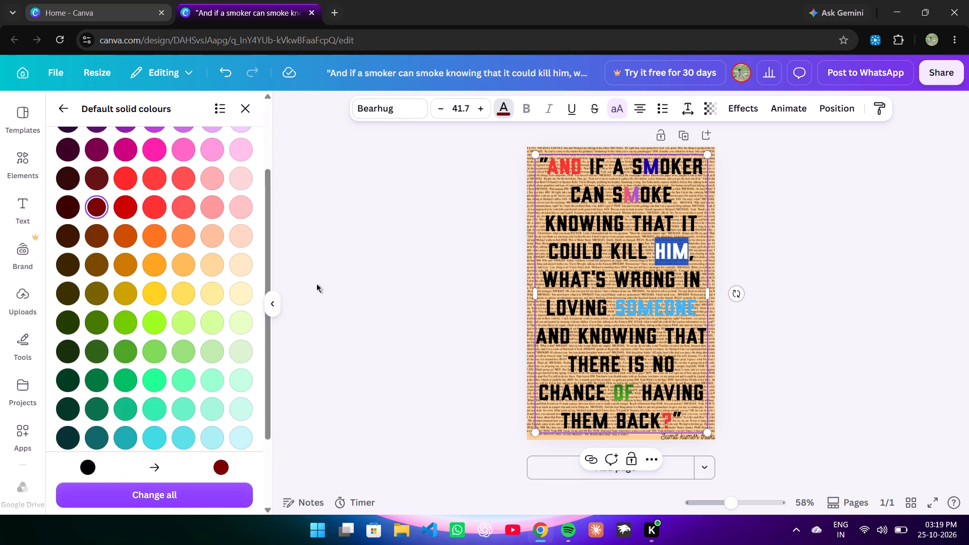
click(316, 284)
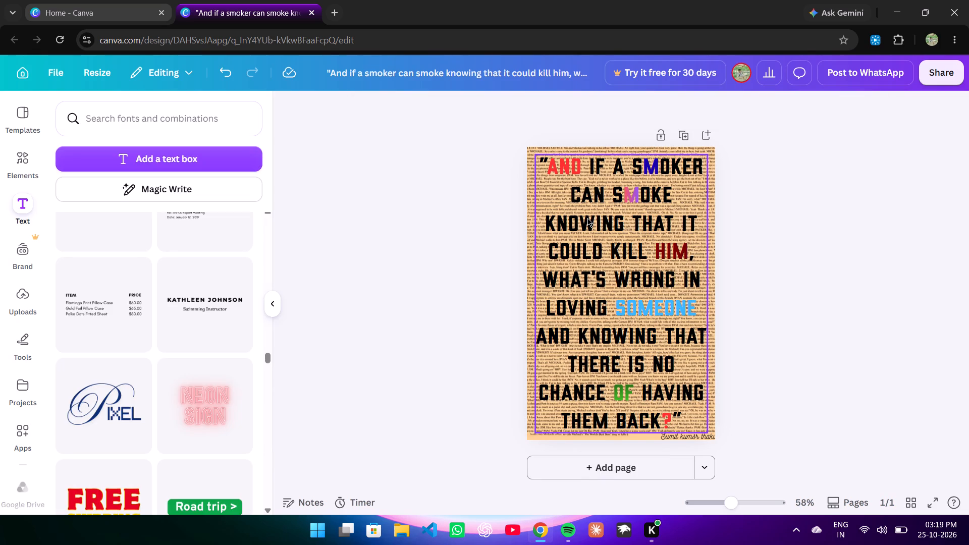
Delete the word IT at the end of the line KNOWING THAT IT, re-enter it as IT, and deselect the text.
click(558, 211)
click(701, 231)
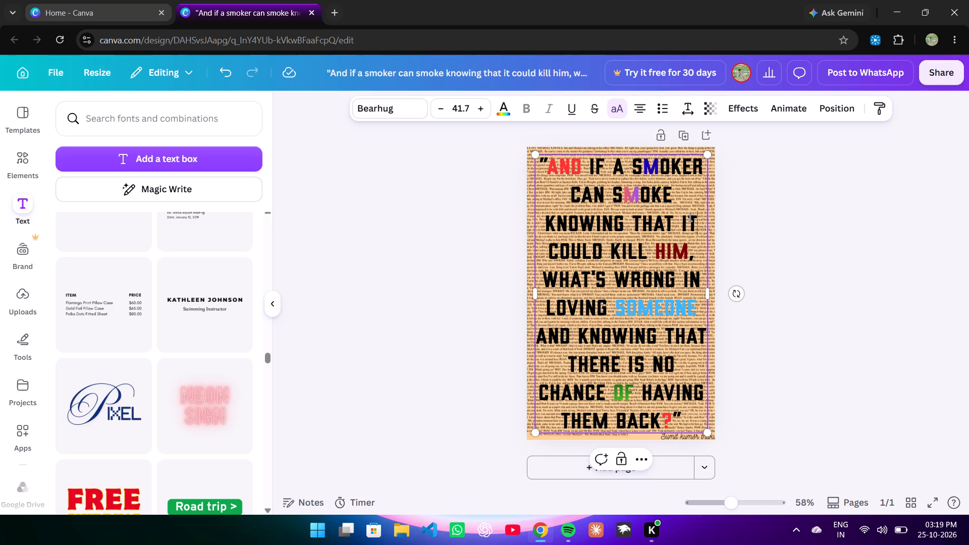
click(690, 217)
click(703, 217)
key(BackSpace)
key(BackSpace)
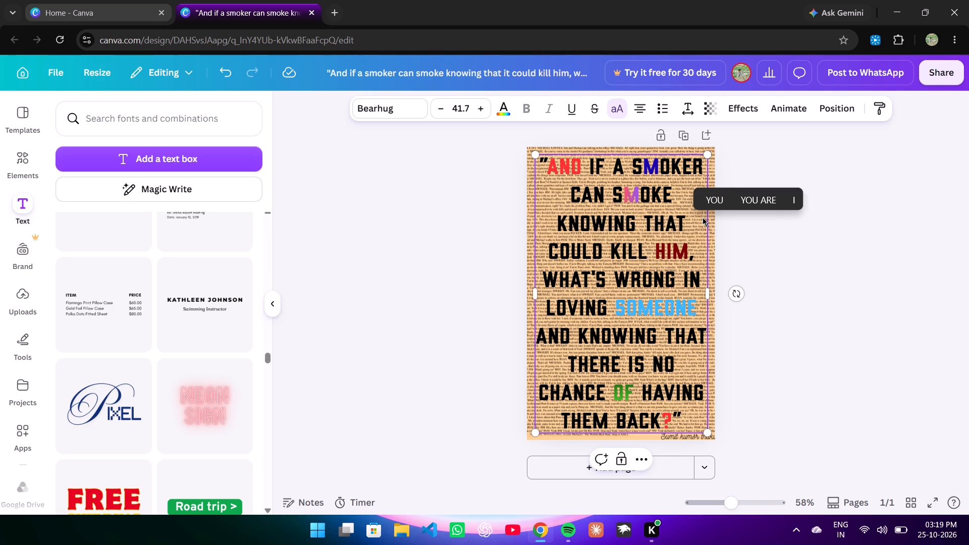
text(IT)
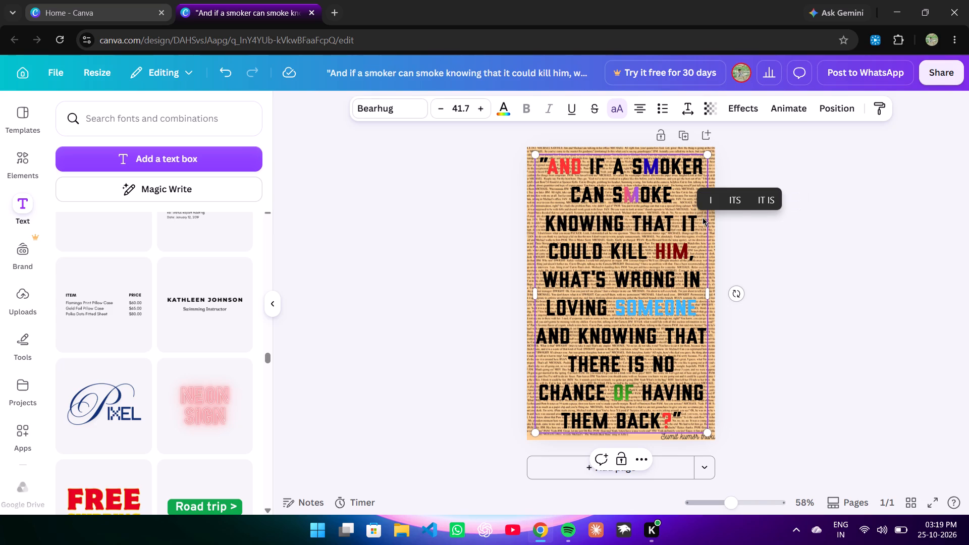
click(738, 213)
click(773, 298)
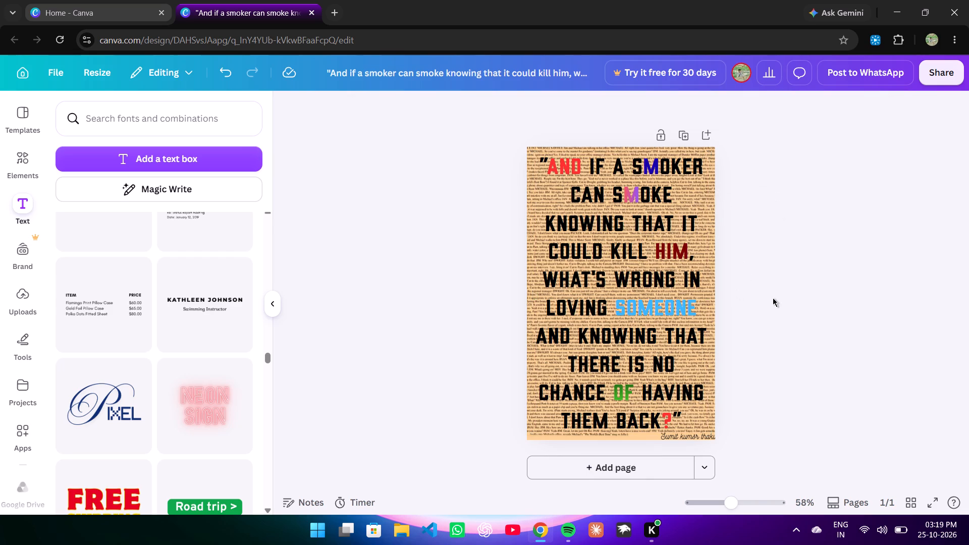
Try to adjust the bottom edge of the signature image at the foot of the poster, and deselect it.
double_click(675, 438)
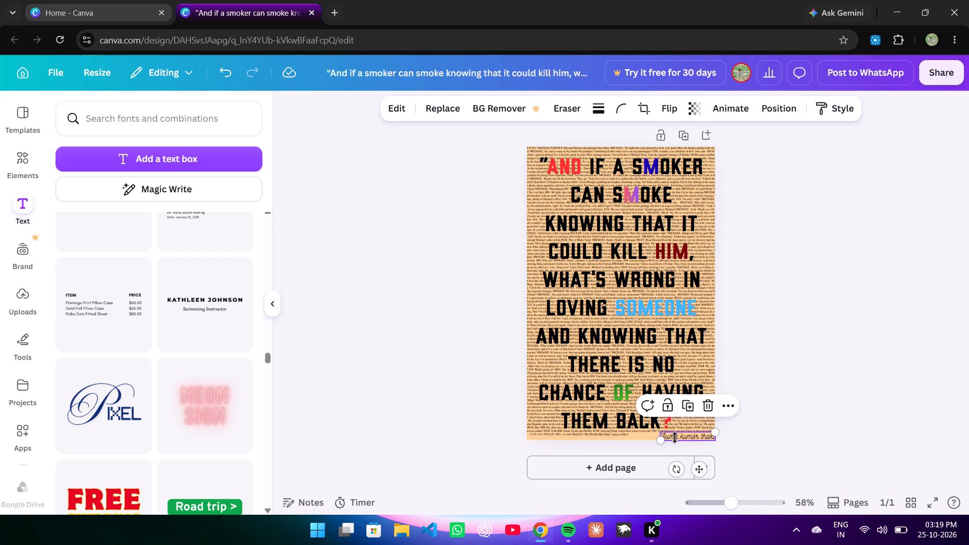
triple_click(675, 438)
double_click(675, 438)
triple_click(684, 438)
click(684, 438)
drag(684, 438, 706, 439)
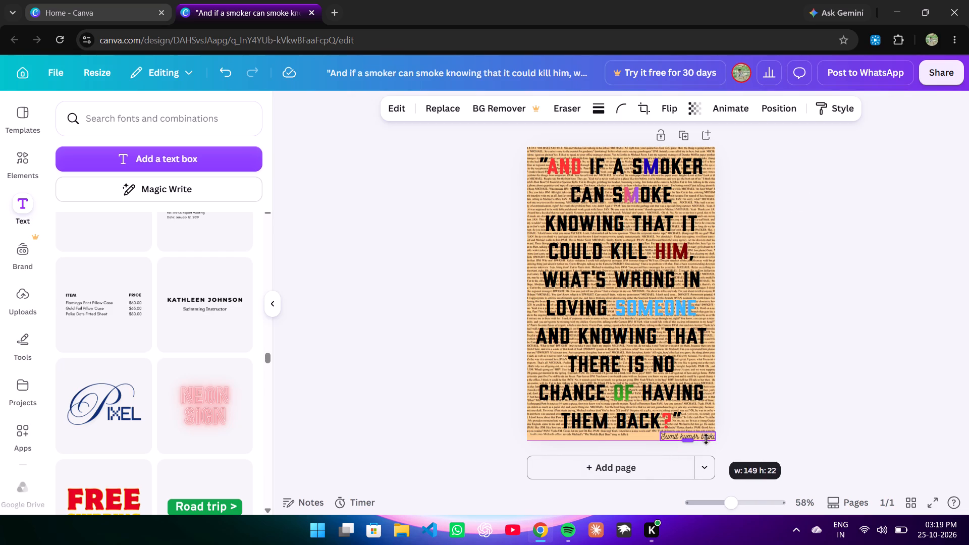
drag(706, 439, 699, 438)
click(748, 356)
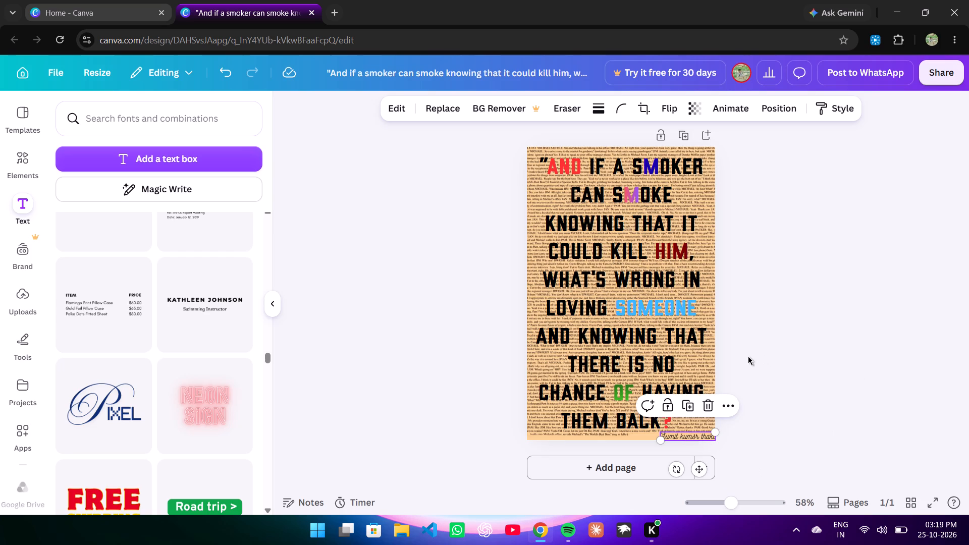
Recolour the word NO in the line THERE IS NO to the turquoise default solid colour, and deselect the text.
click(655, 358)
double_click(655, 358)
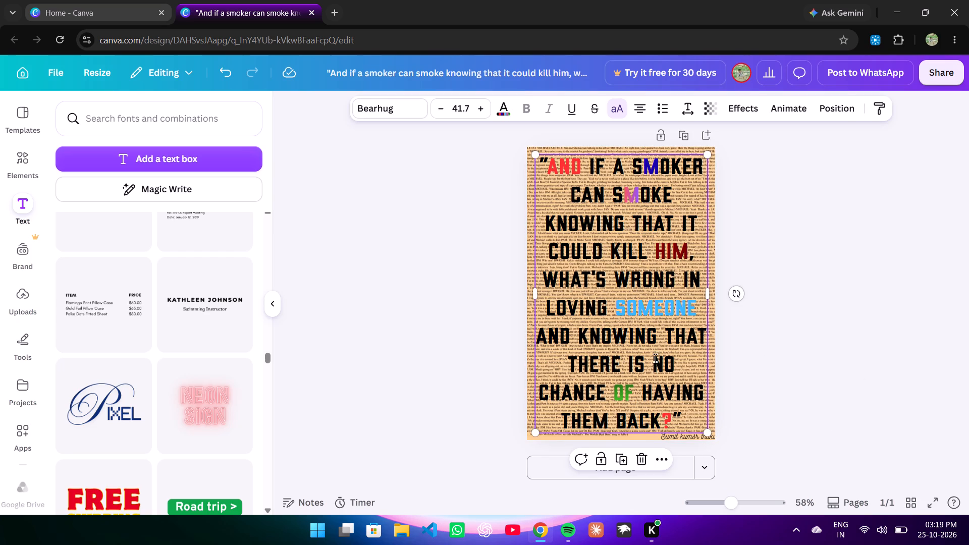
click(510, 111)
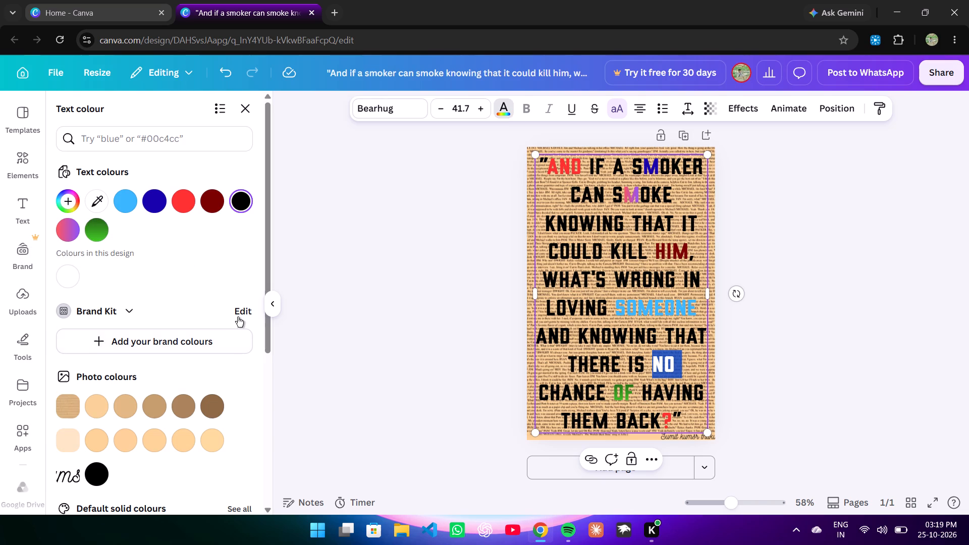
scroll(232, 326, down, 3)
click(239, 256)
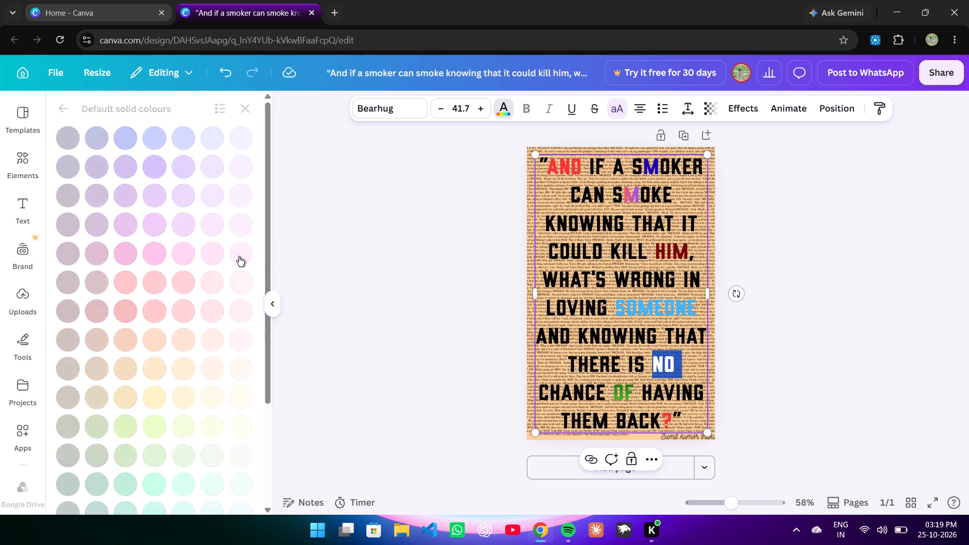
scroll(239, 256, down, 2)
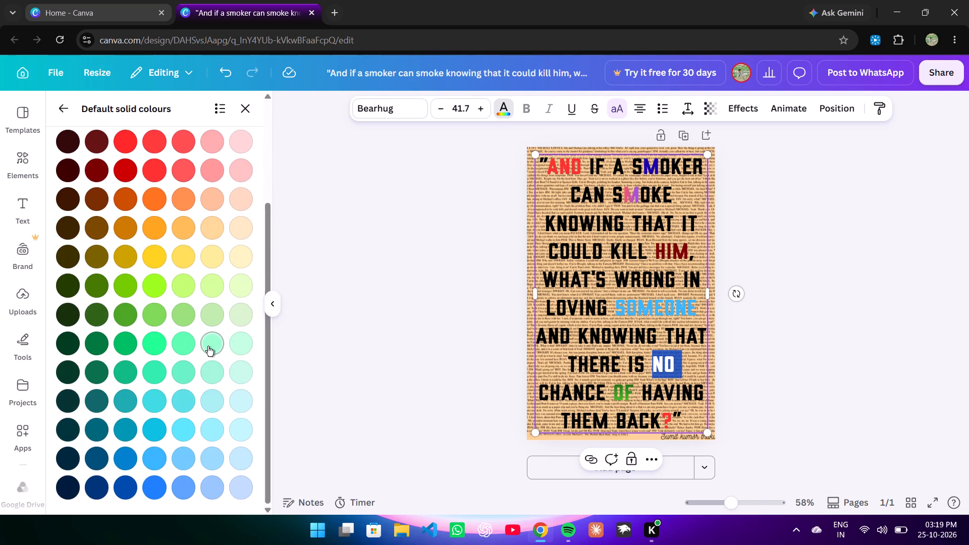
click(148, 398)
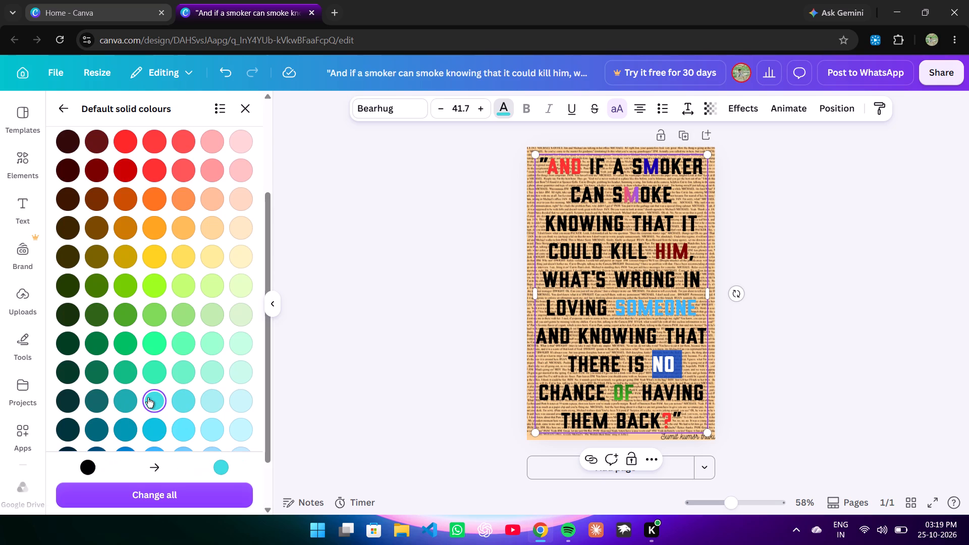
click(336, 316)
click(336, 316)
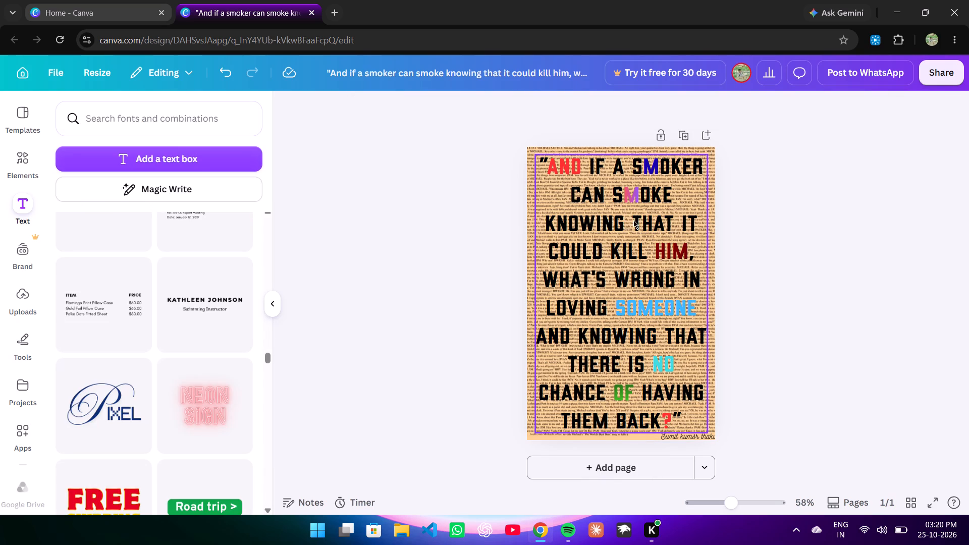
Recolour the word KNOWING in the line KNOWING THAT IT with the light yellow to light neon pink default gradient, and deselect the text.
double_click(621, 218)
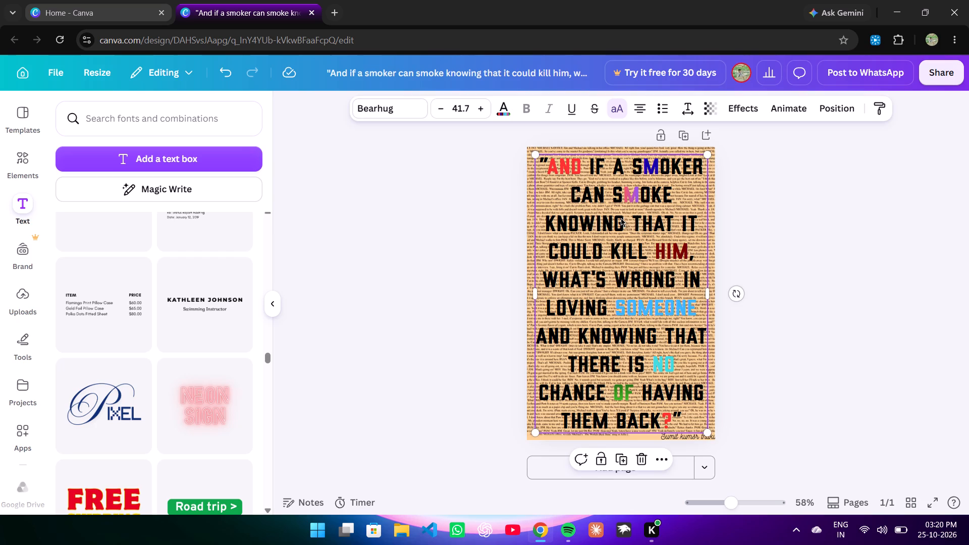
double_click(621, 218)
double_click(621, 218)
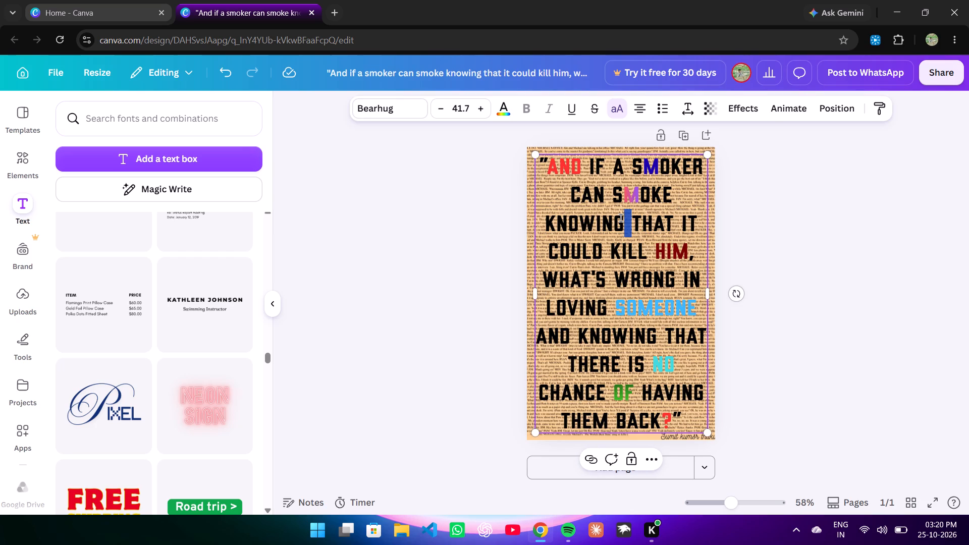
double_click(551, 224)
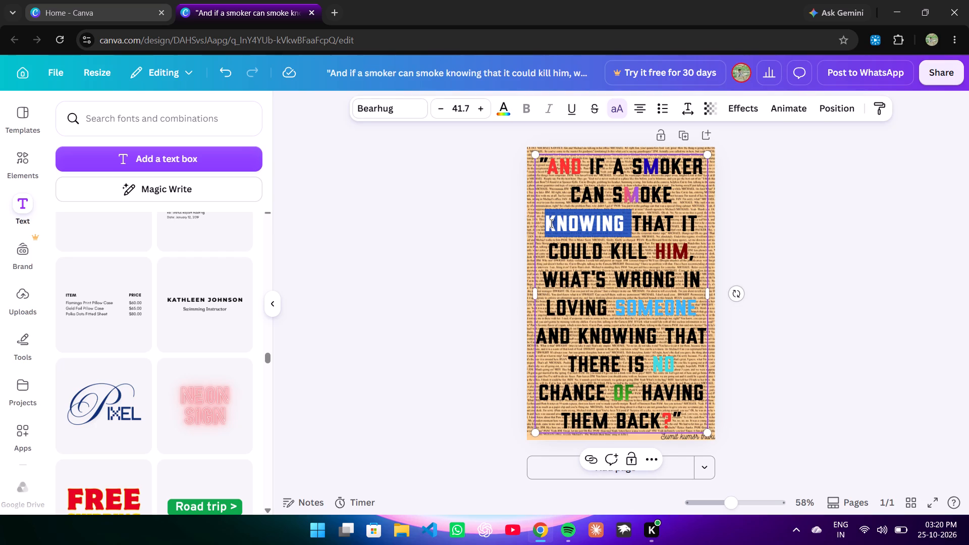
click(494, 102)
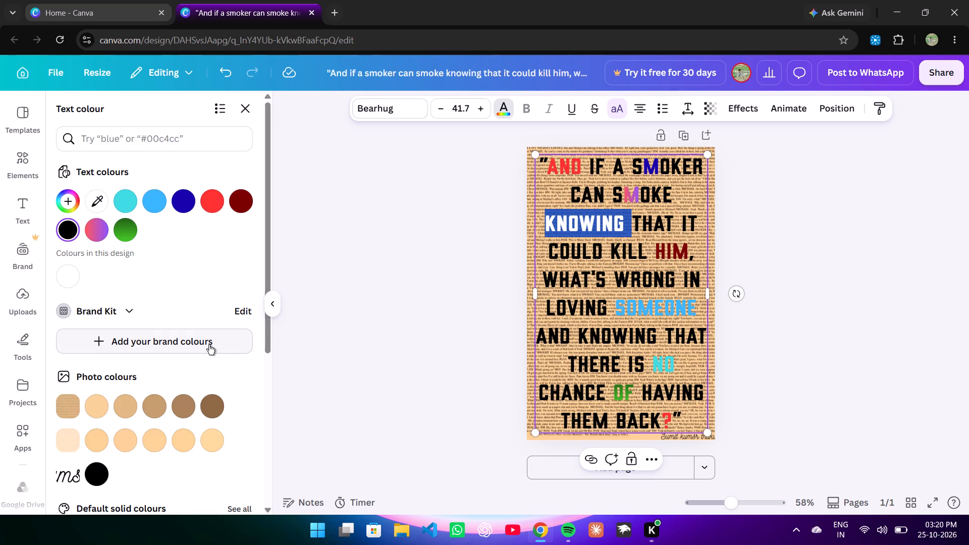
scroll(209, 345, down, 2)
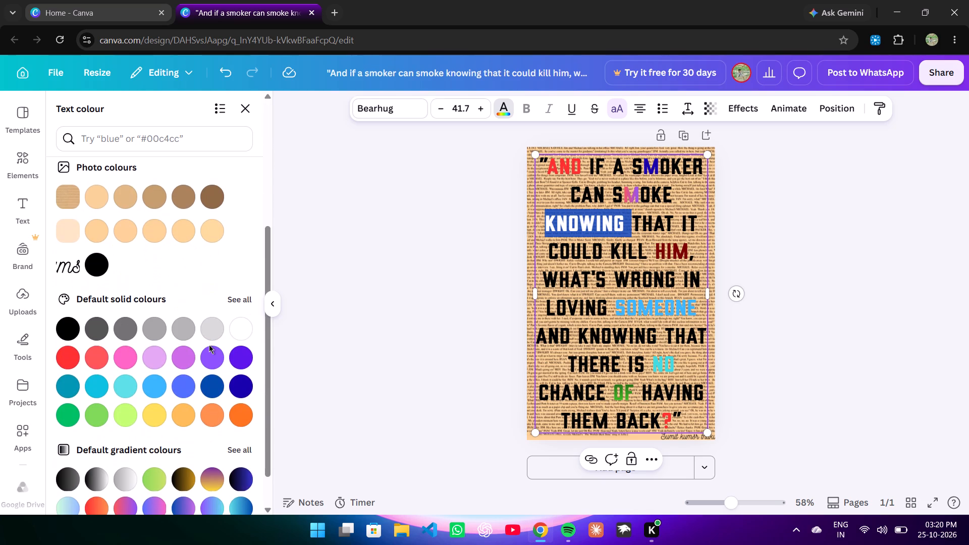
click(240, 305)
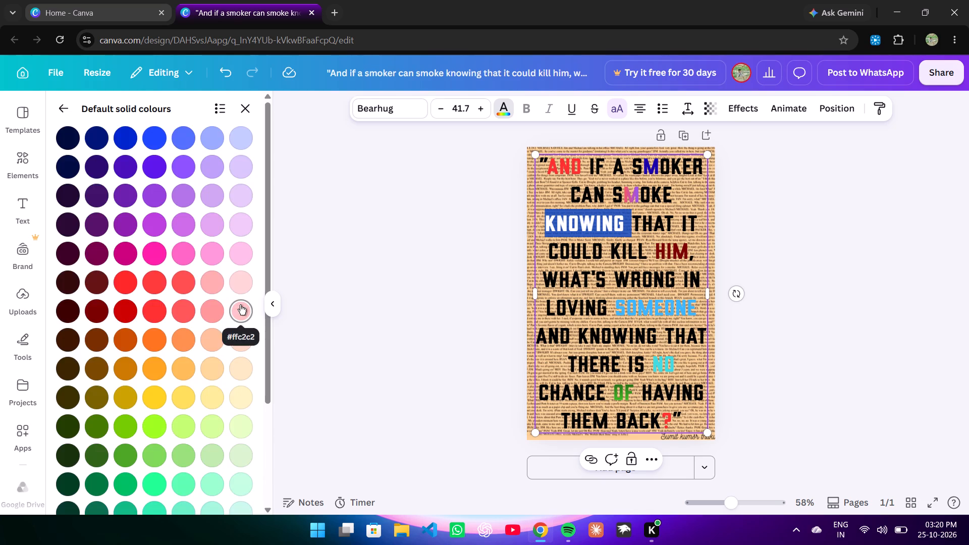
scroll(197, 275, down, 3)
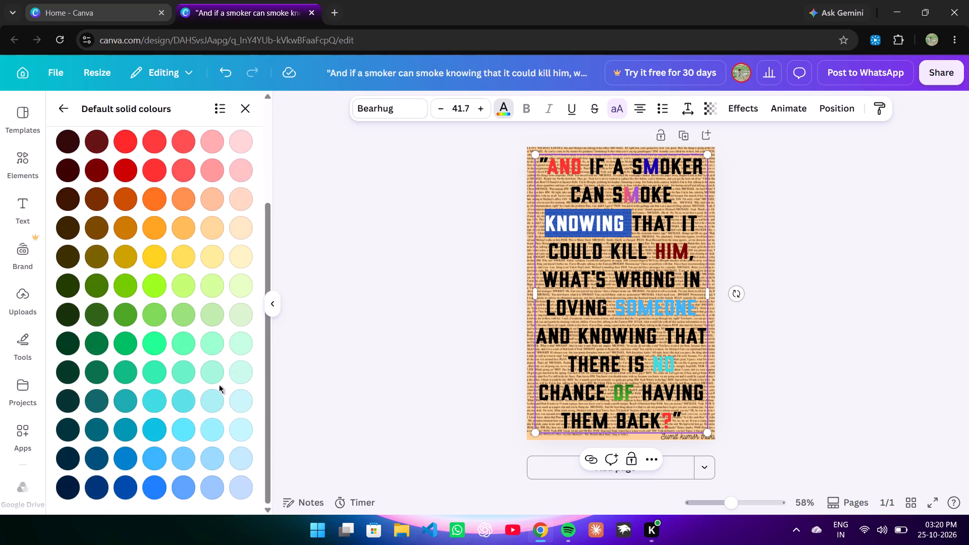
click(326, 389)
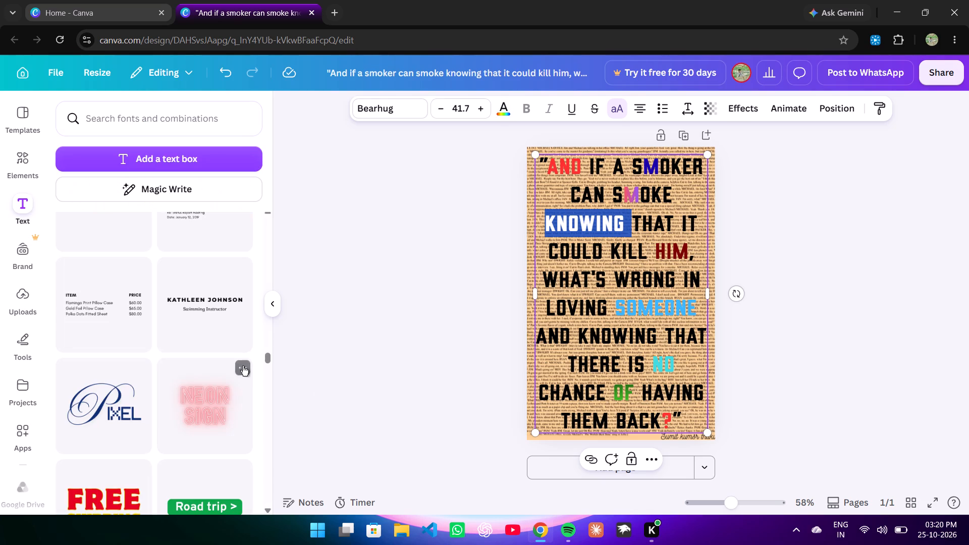
click(501, 116)
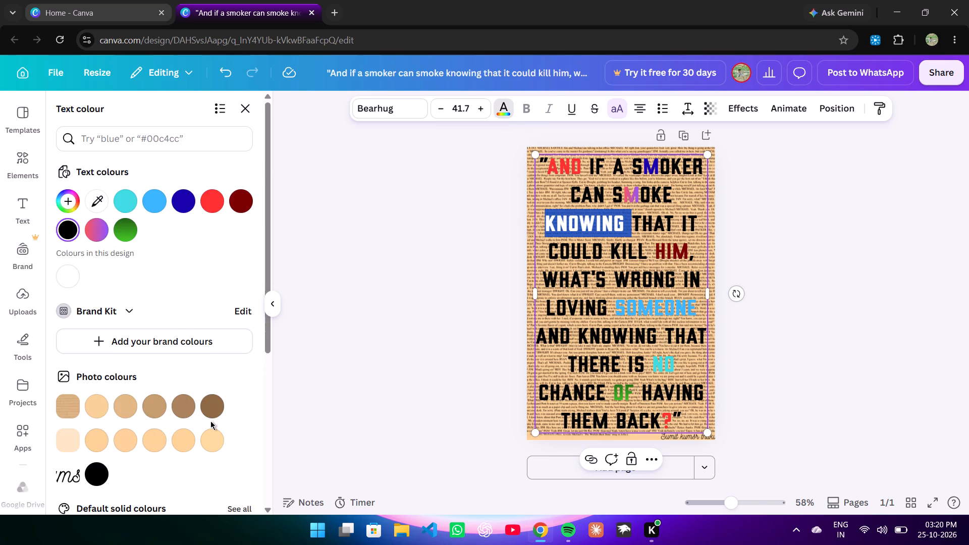
scroll(210, 421, down, 3)
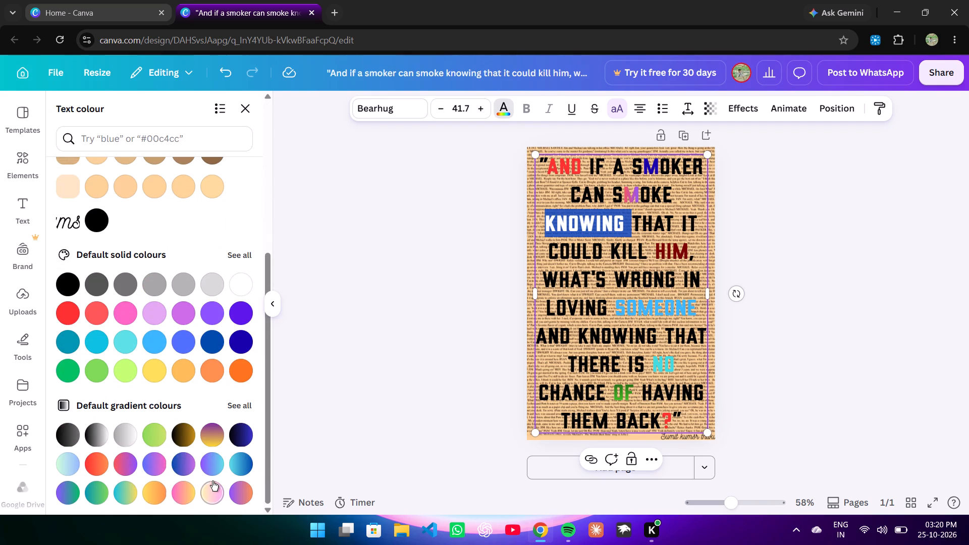
click(212, 481)
click(376, 335)
click(376, 335)
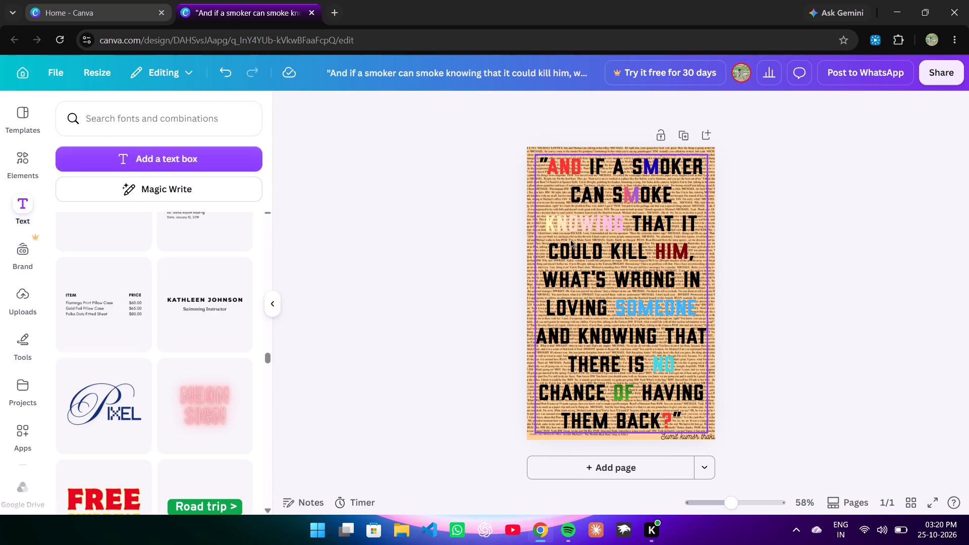
Recolour the word KNOWING in the line KNOWING THAT IT with the metallic blue gradient from the full default gradient collection, and deselect the text.
double_click(568, 222)
double_click(568, 222)
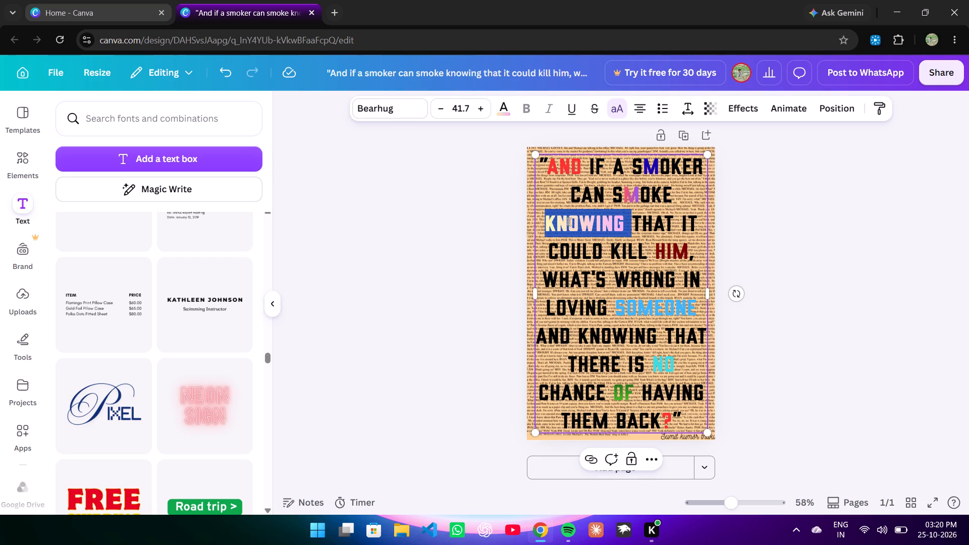
click(507, 116)
scroll(213, 472, down, 3)
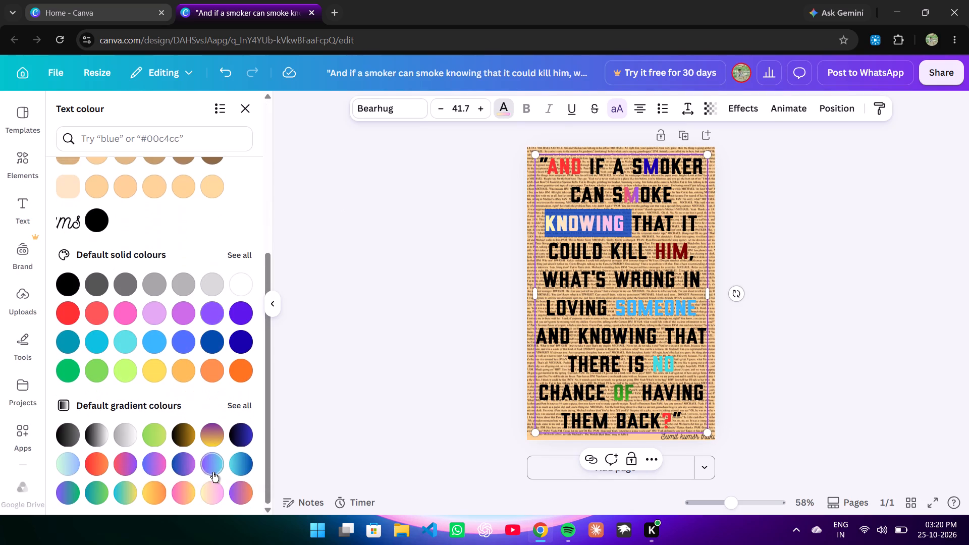
click(238, 406)
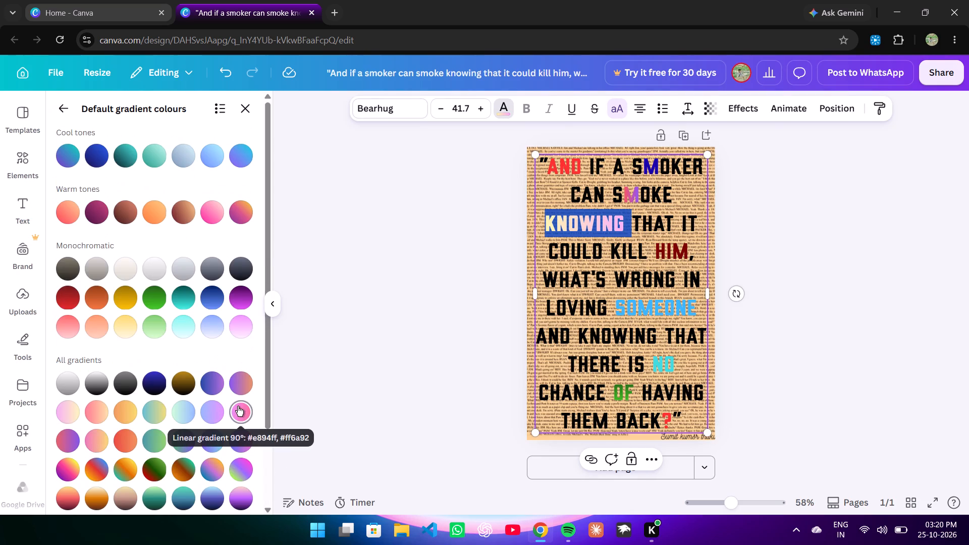
scroll(80, 376, down, 3)
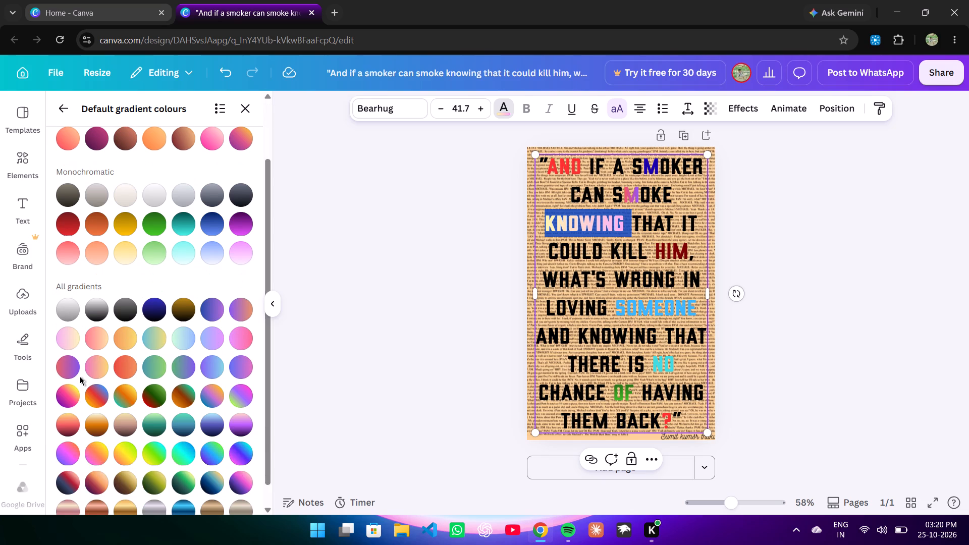
click(184, 488)
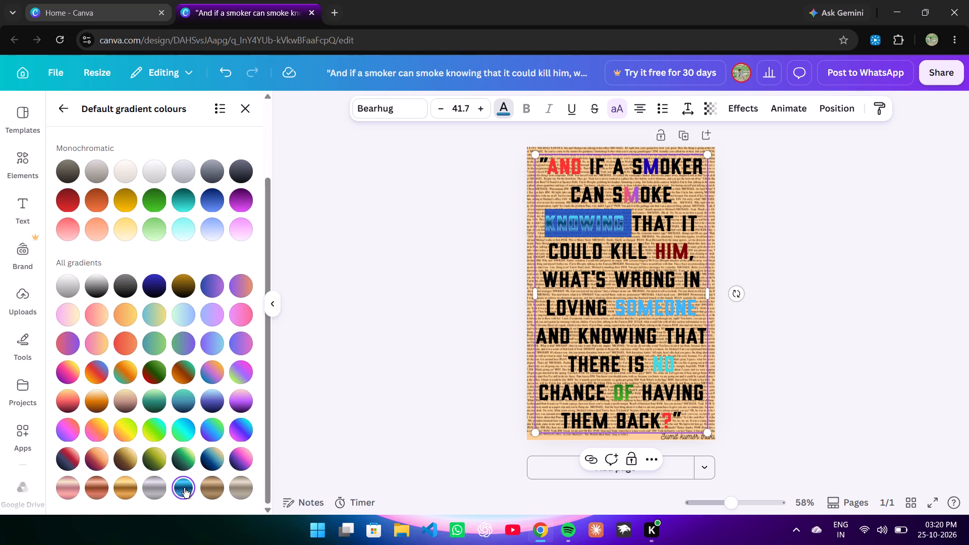
click(345, 400)
click(345, 400)
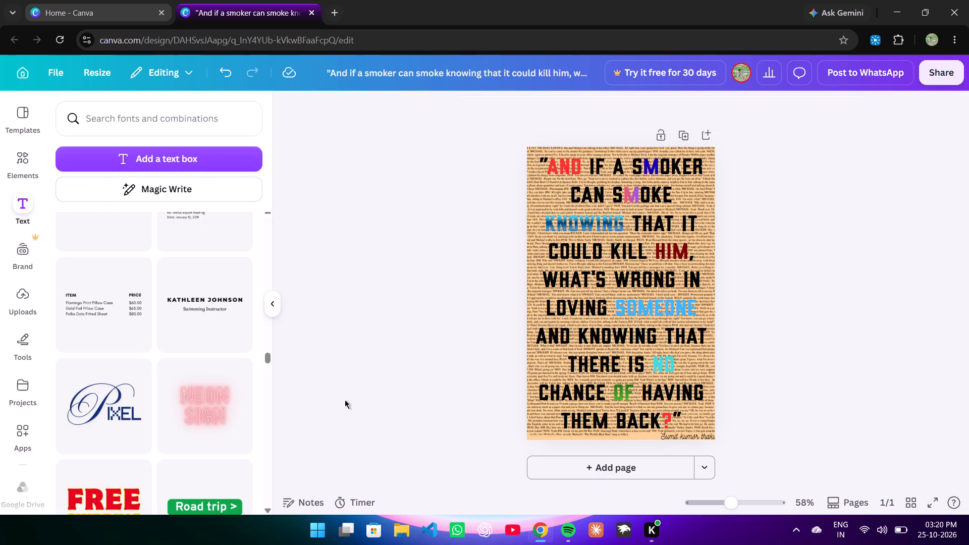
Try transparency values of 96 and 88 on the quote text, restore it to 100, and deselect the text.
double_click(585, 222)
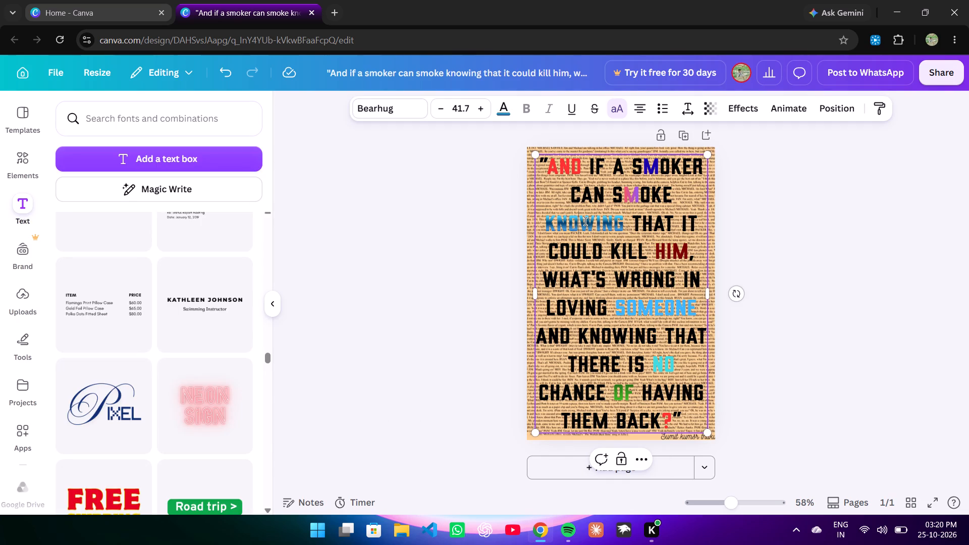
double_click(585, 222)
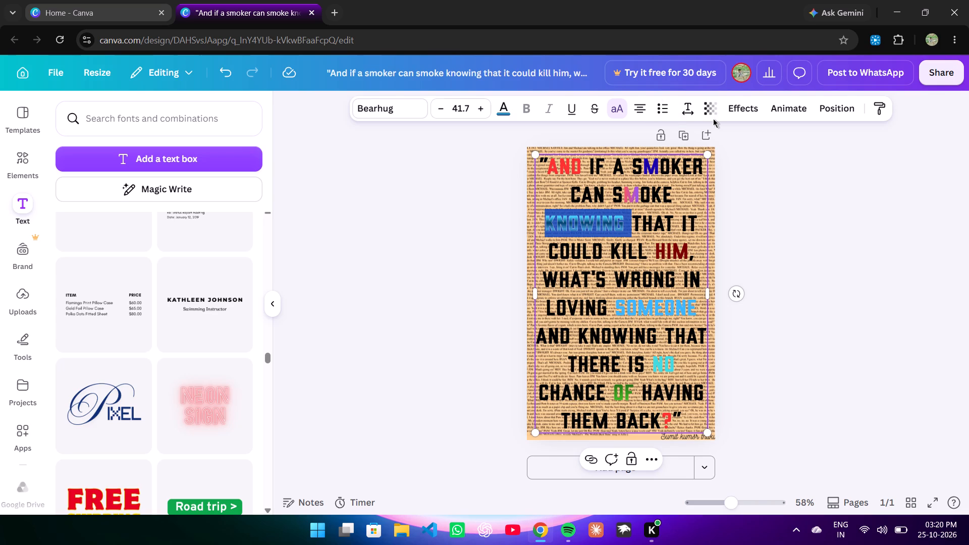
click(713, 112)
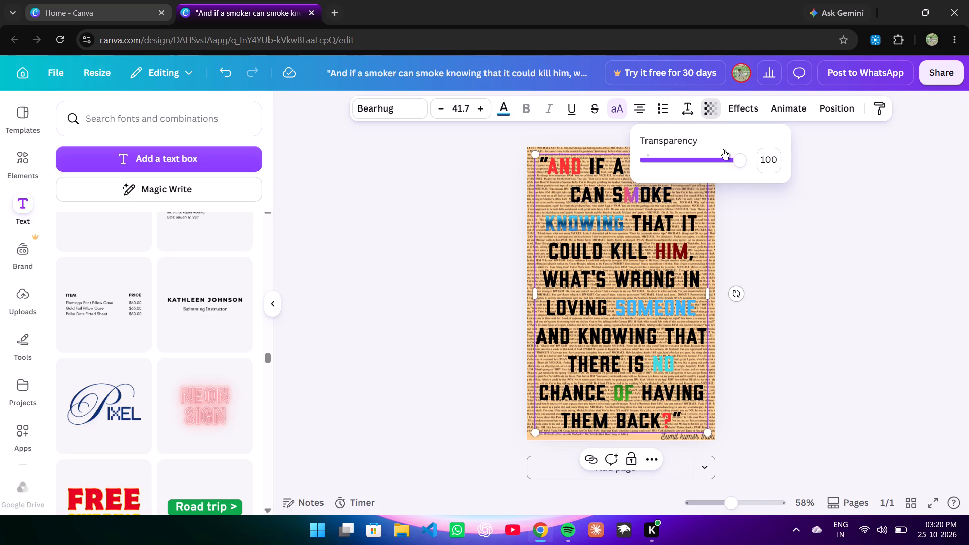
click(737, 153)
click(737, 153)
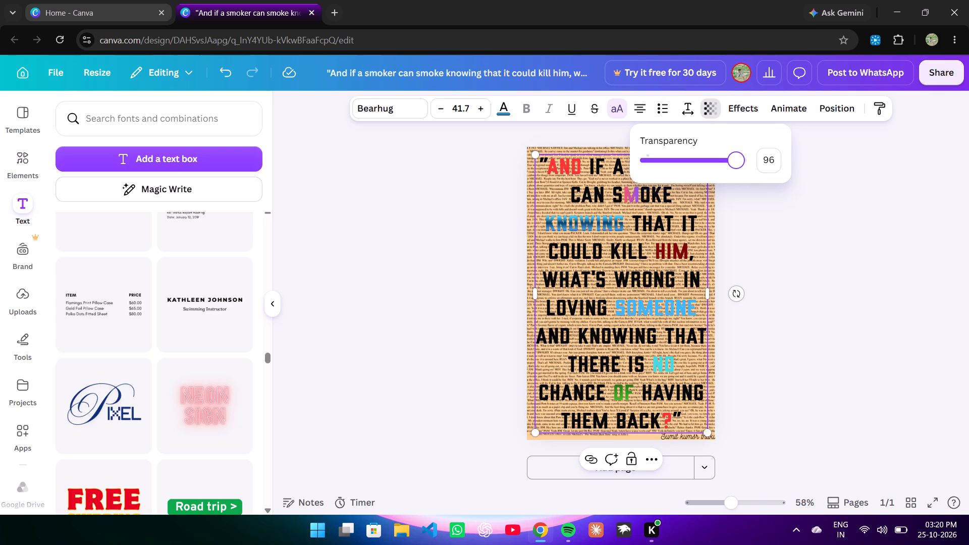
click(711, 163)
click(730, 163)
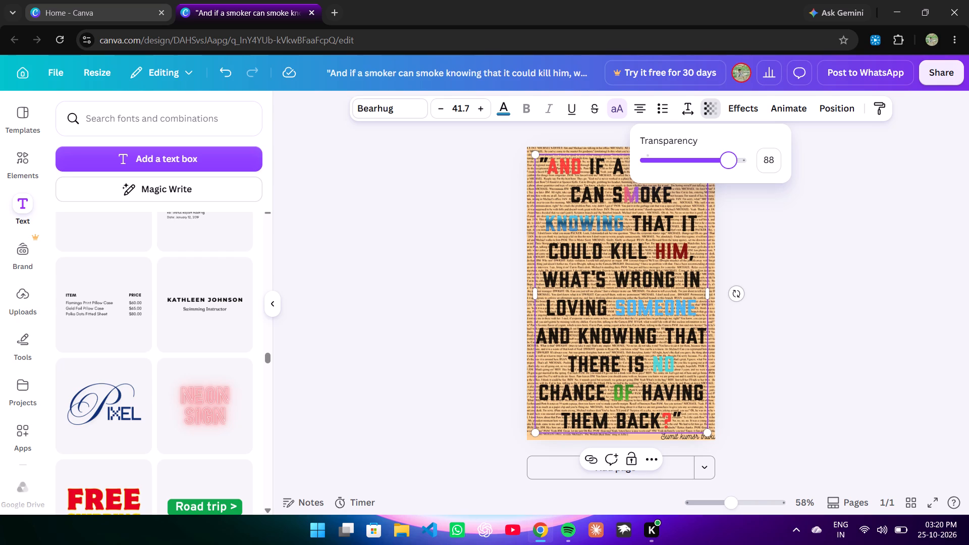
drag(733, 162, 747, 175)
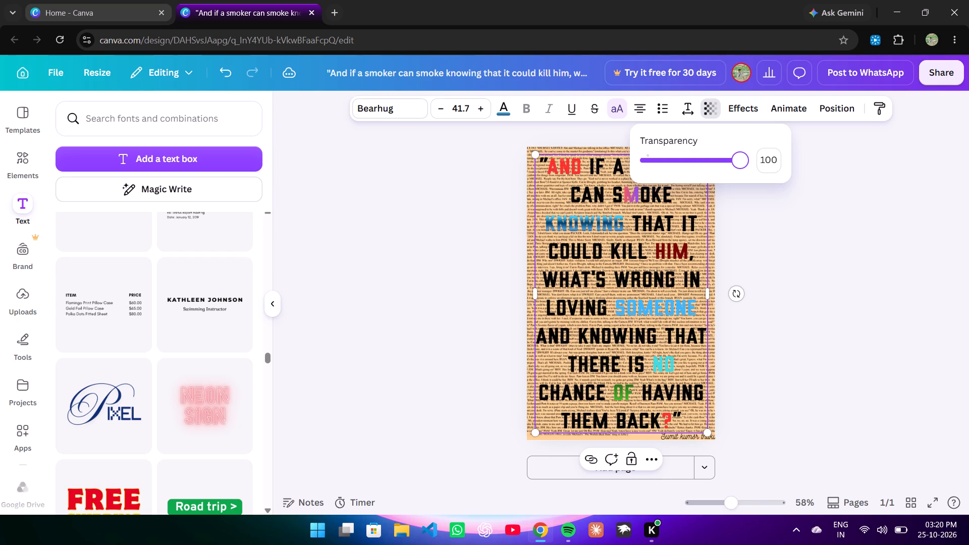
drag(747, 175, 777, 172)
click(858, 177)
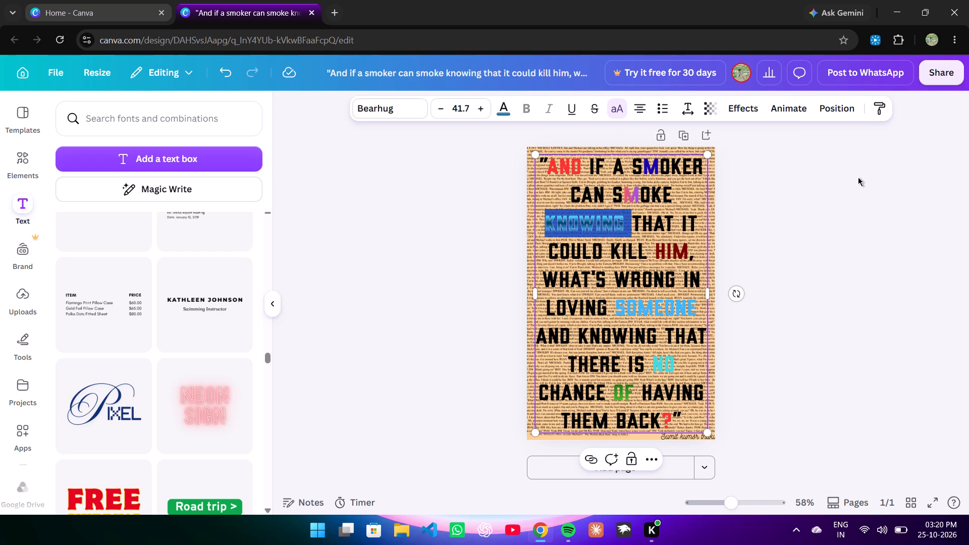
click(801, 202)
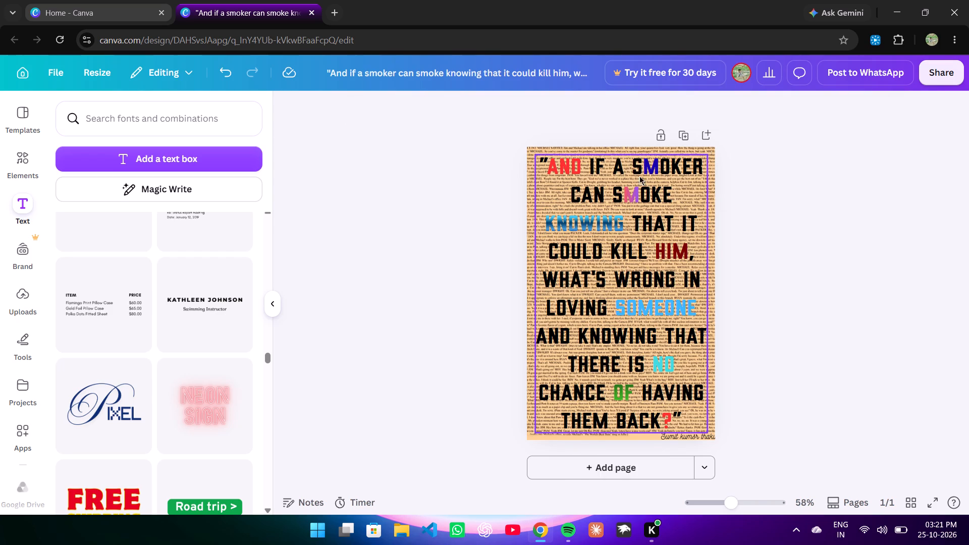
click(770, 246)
Open the quote text for editing at the line AND KNOWING THAT.
click(606, 349)
click(601, 337)
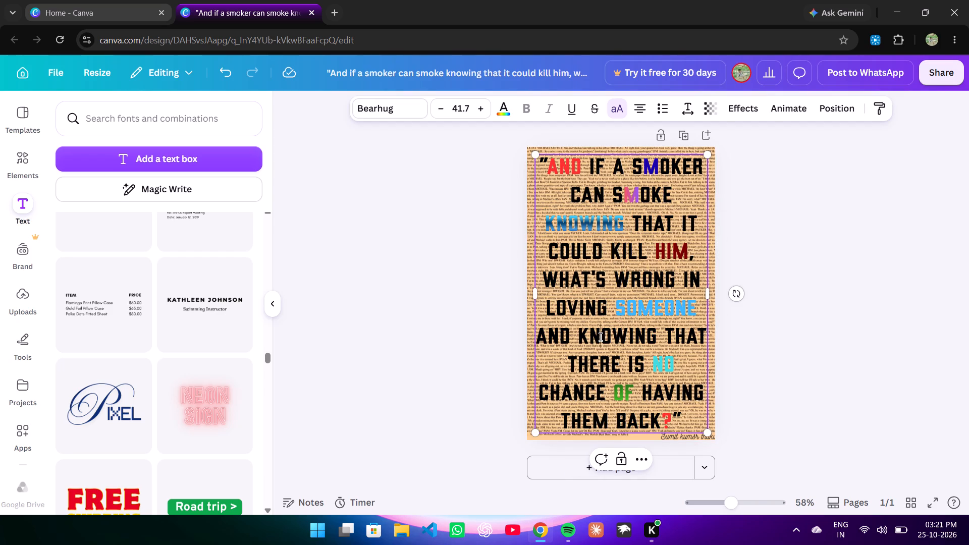
click(572, 335)
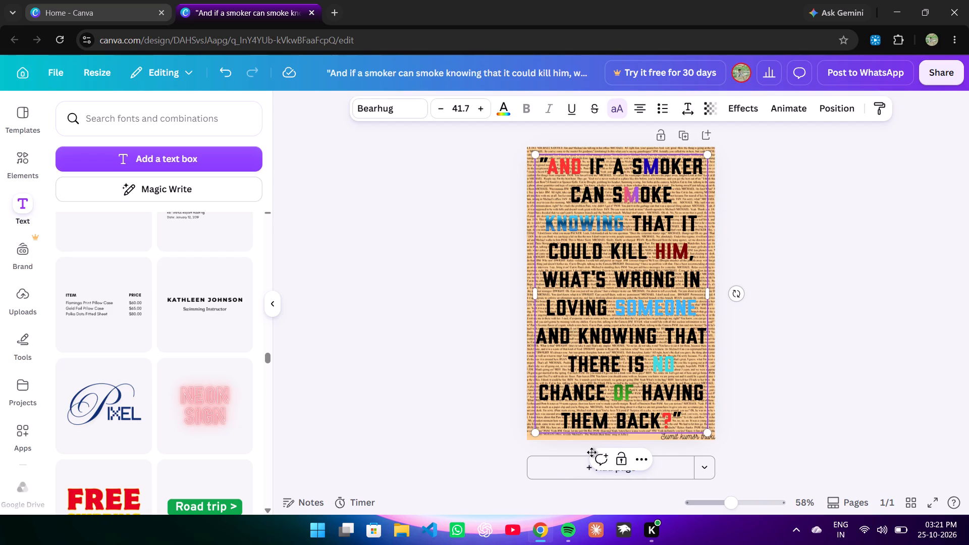